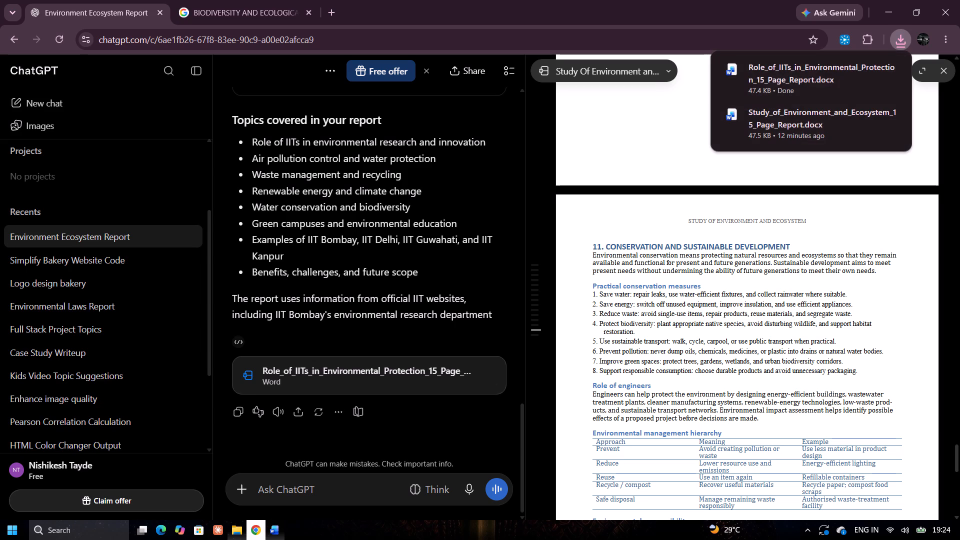
scroll(411, 160, "down", 5)
scroll(576, 132, "down", 2)
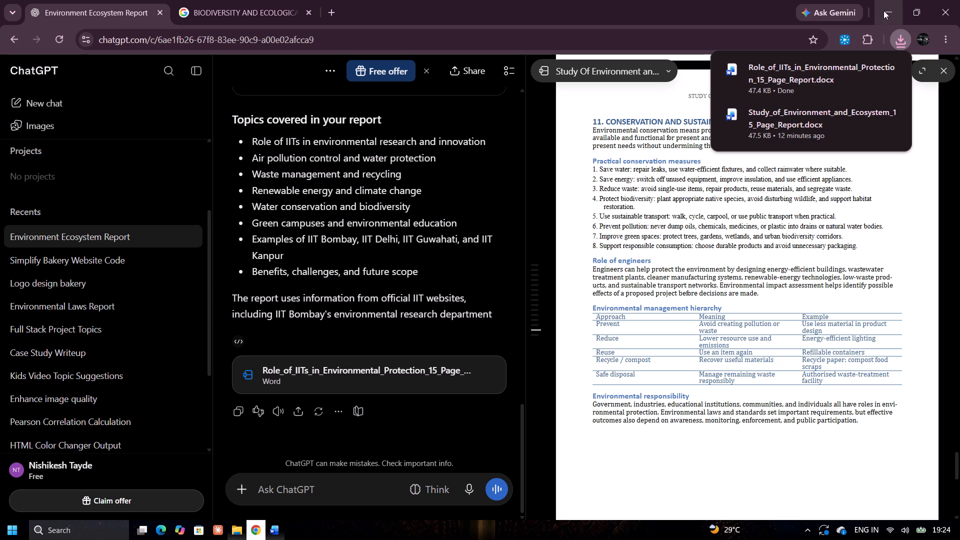
Switch to Word and copy the selected cover page content of E_Waste_Management_Report.
left_click(278, 533)
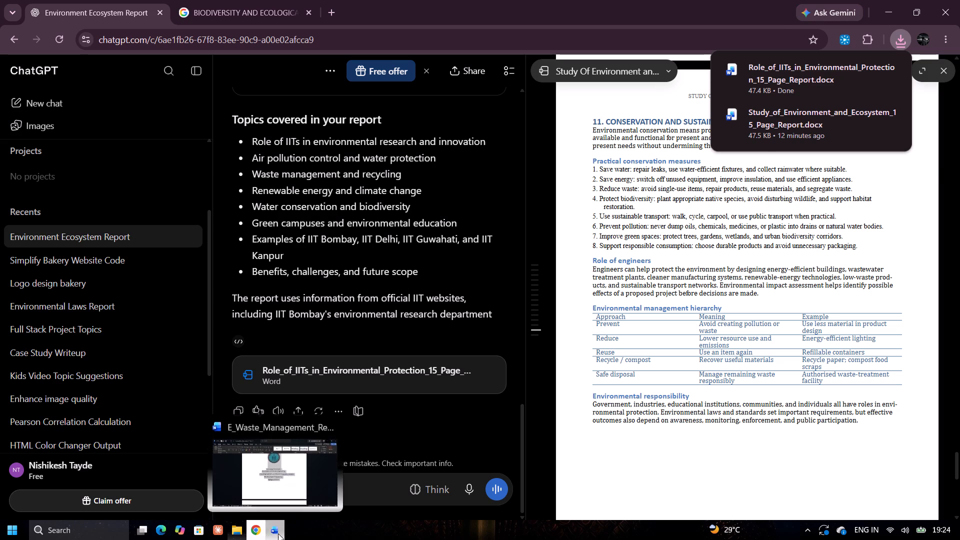
scroll(393, 298, "up", 11)
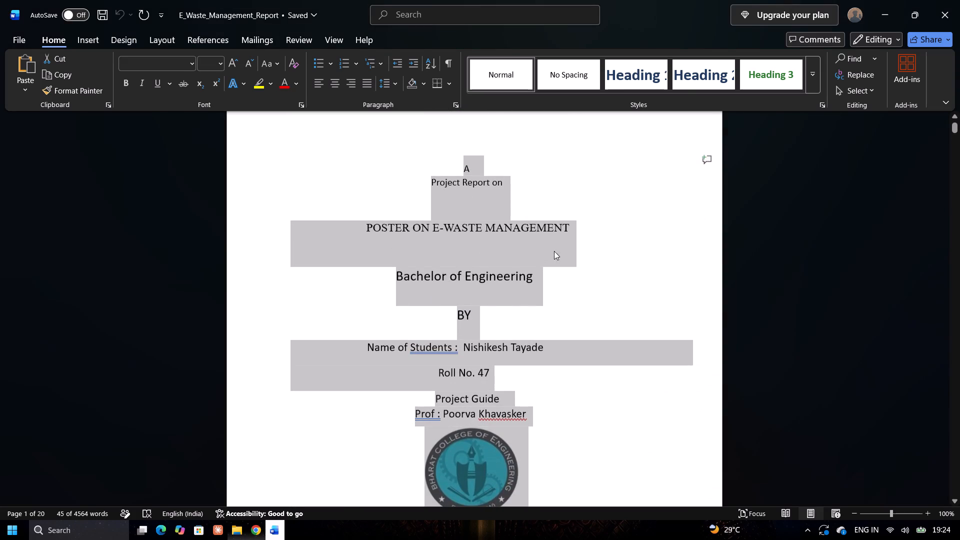
key("ctrl+c")
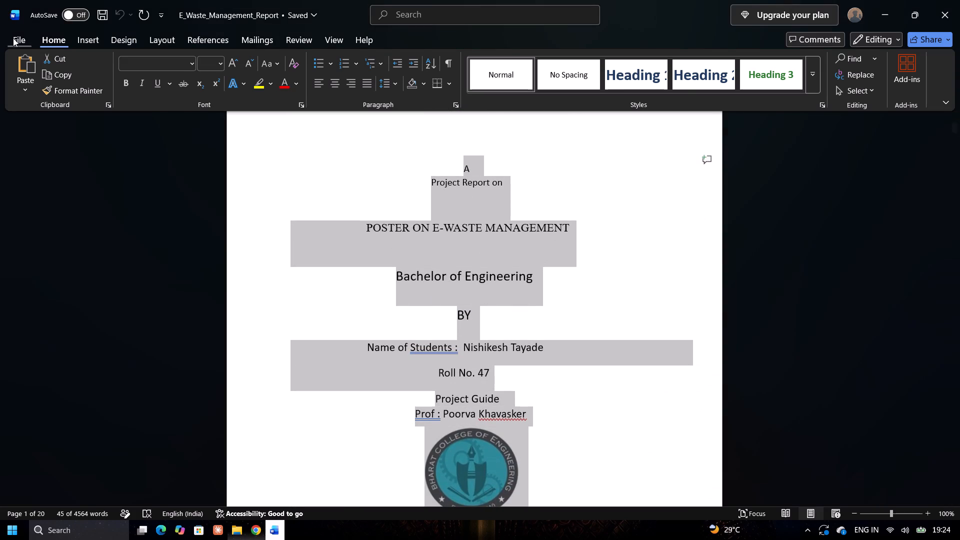
Close the E_Waste_Management_Report document.
left_click(12, 39)
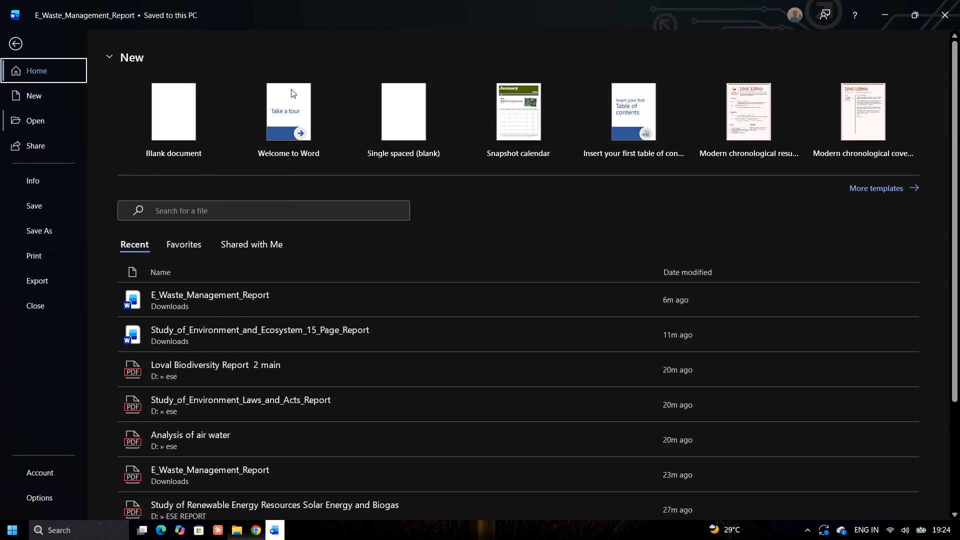
left_click(935, 5)
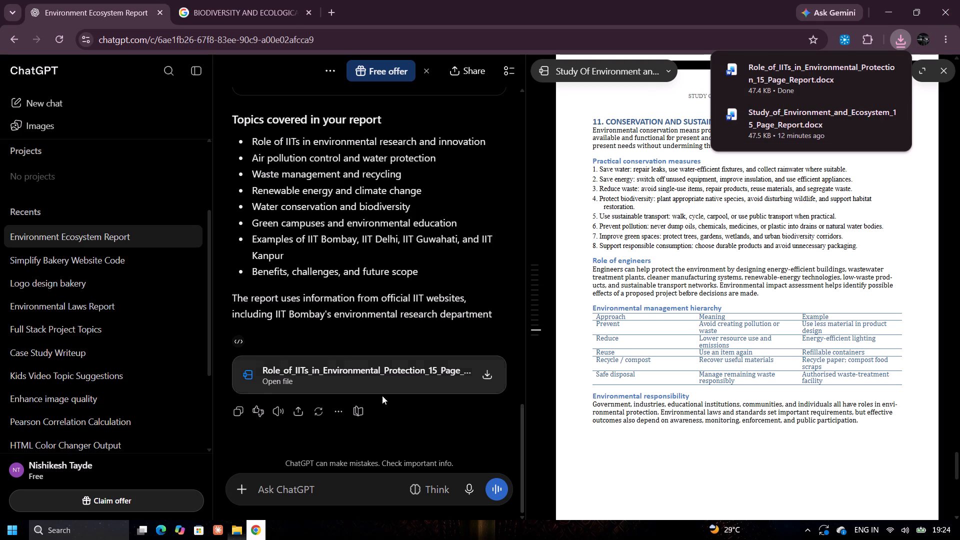
Start Word again and open Role_of_IITs_in_Environmental_Protection_15_Page_Report from the Downloads folder.
left_click(72, 538)
left_click(95, 120)
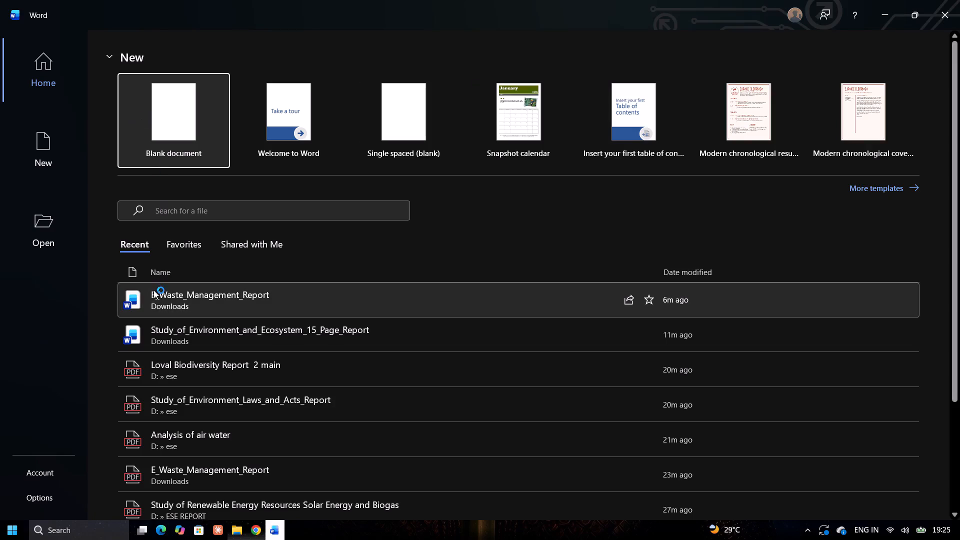
left_click(41, 226)
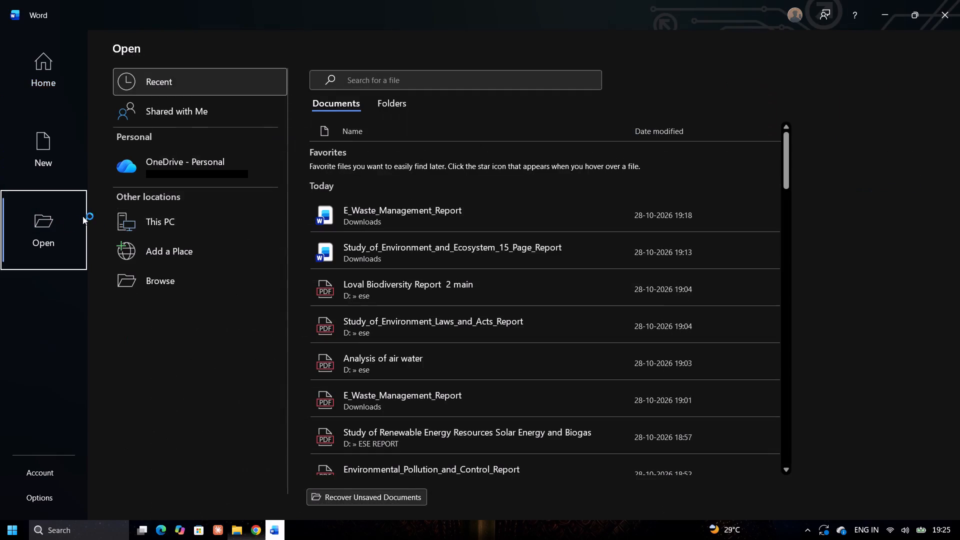
left_click(138, 269)
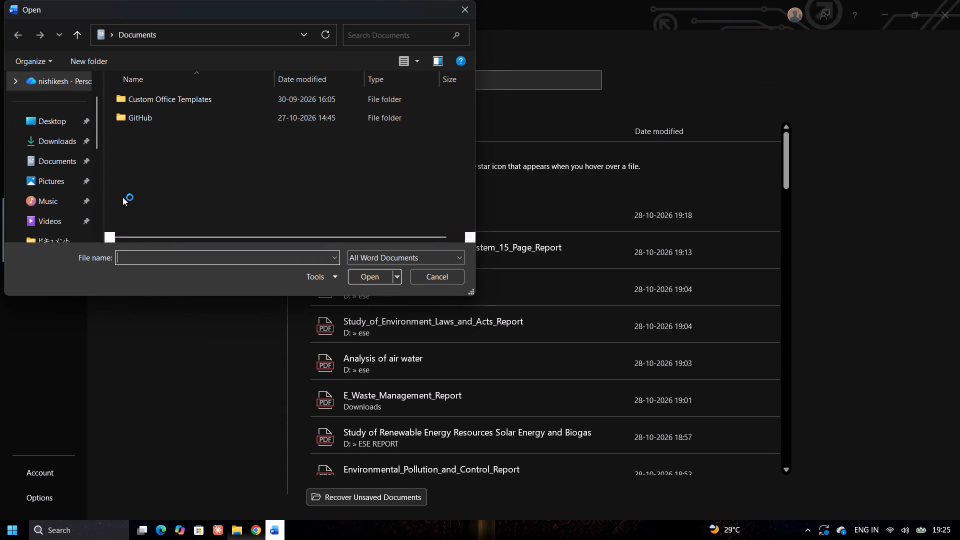
left_click(65, 136)
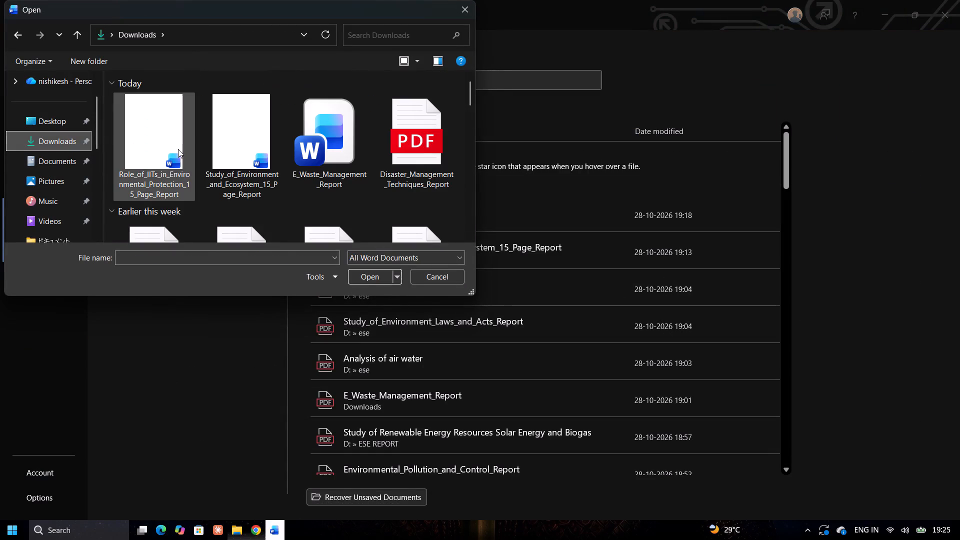
left_click(178, 149)
left_click(377, 280)
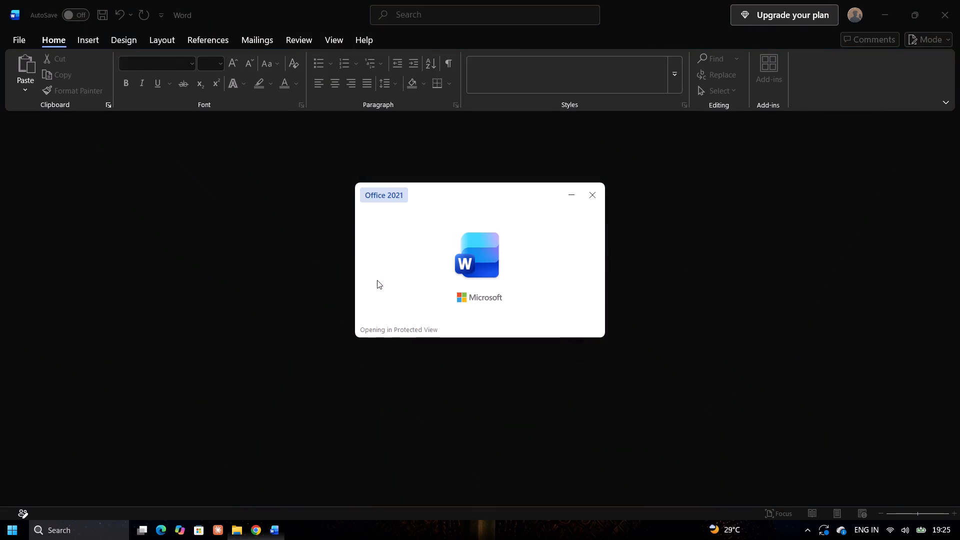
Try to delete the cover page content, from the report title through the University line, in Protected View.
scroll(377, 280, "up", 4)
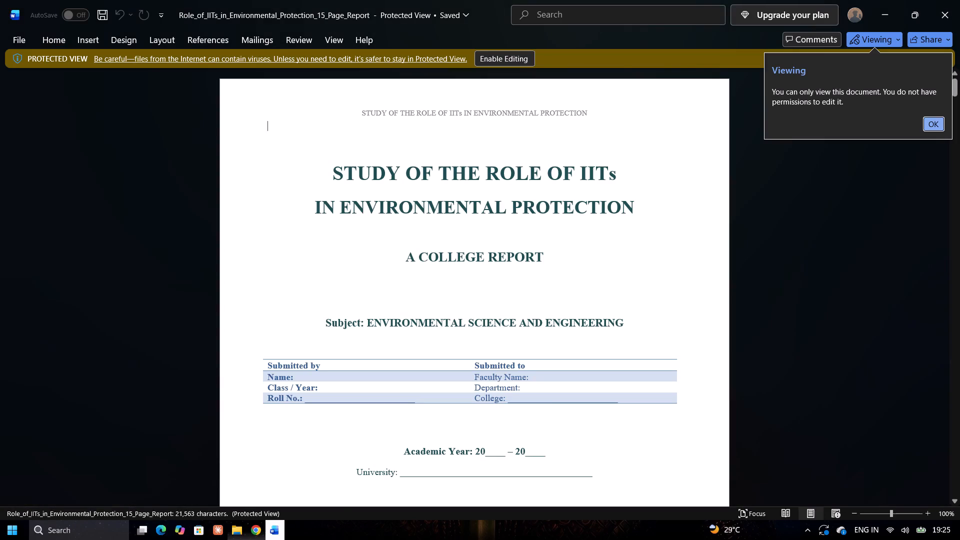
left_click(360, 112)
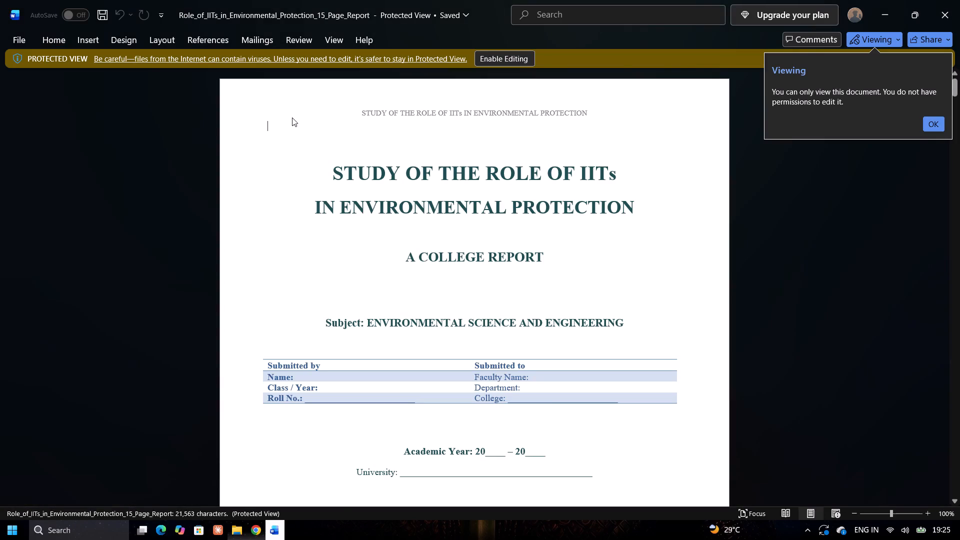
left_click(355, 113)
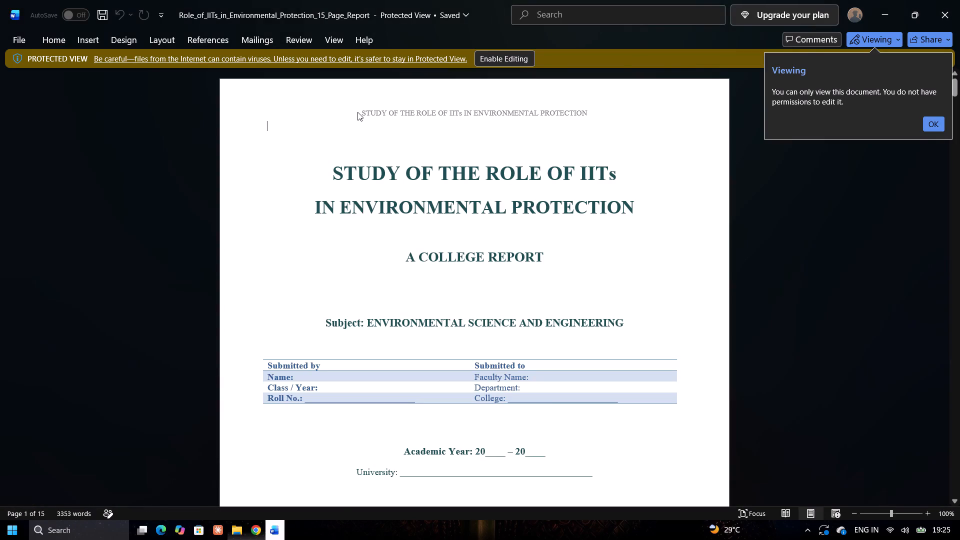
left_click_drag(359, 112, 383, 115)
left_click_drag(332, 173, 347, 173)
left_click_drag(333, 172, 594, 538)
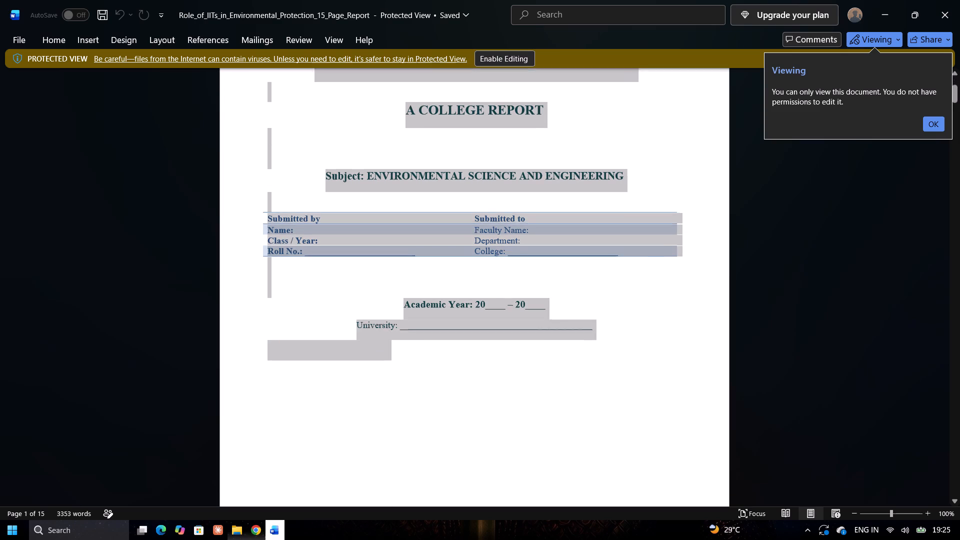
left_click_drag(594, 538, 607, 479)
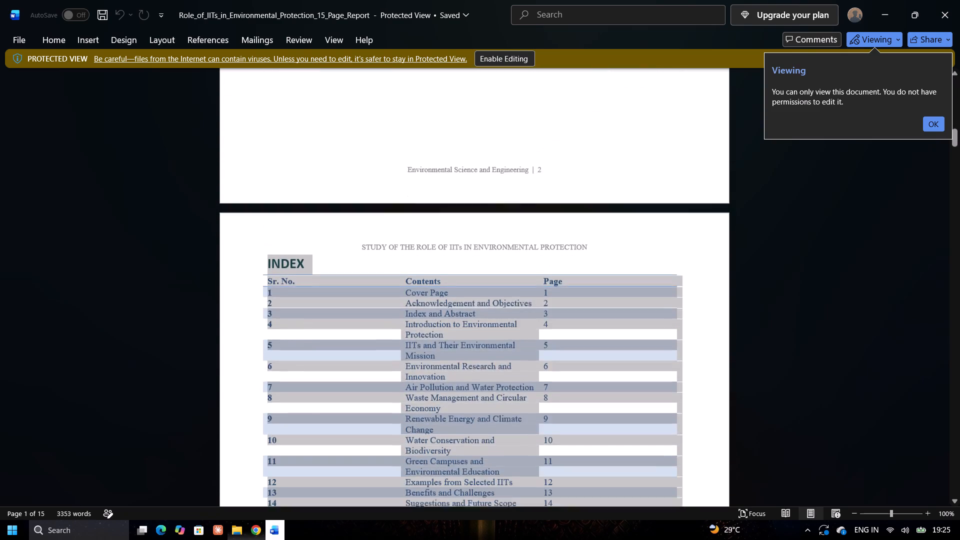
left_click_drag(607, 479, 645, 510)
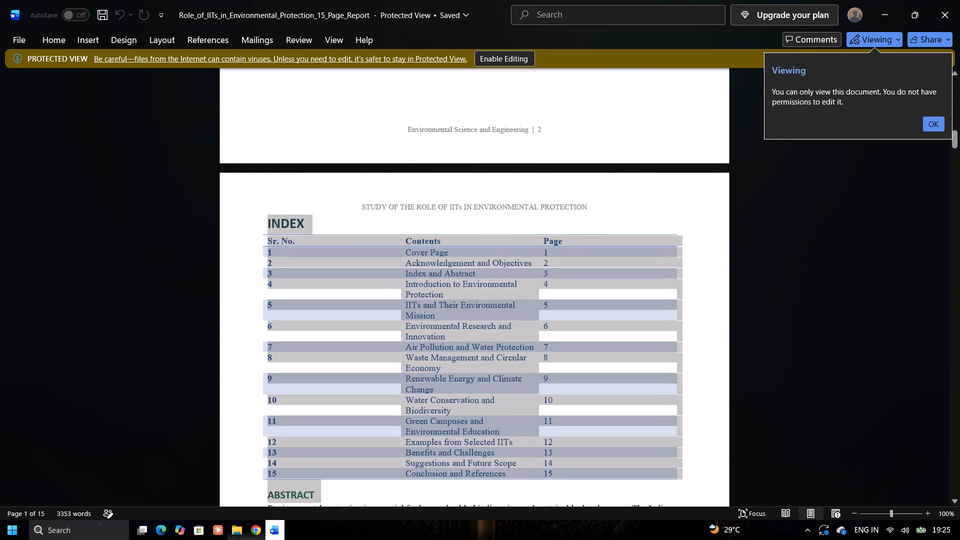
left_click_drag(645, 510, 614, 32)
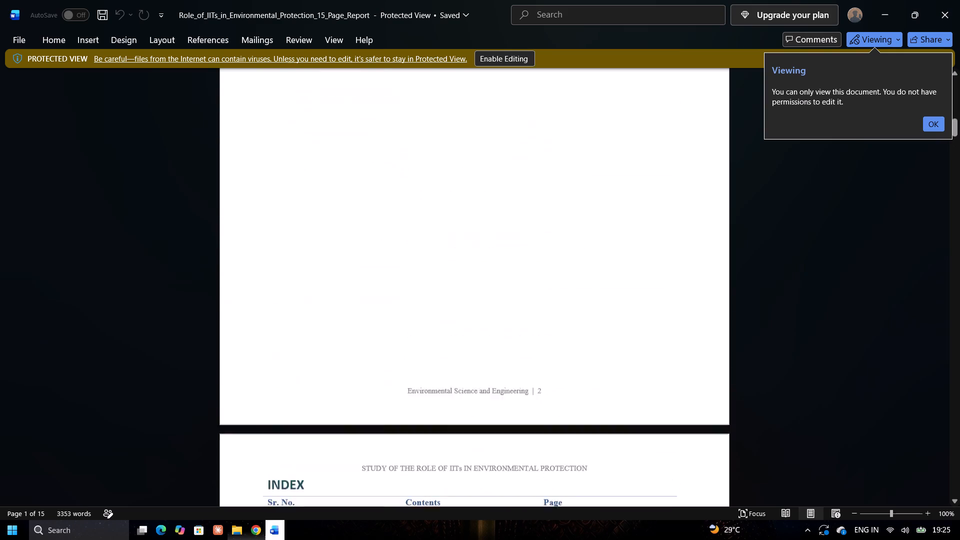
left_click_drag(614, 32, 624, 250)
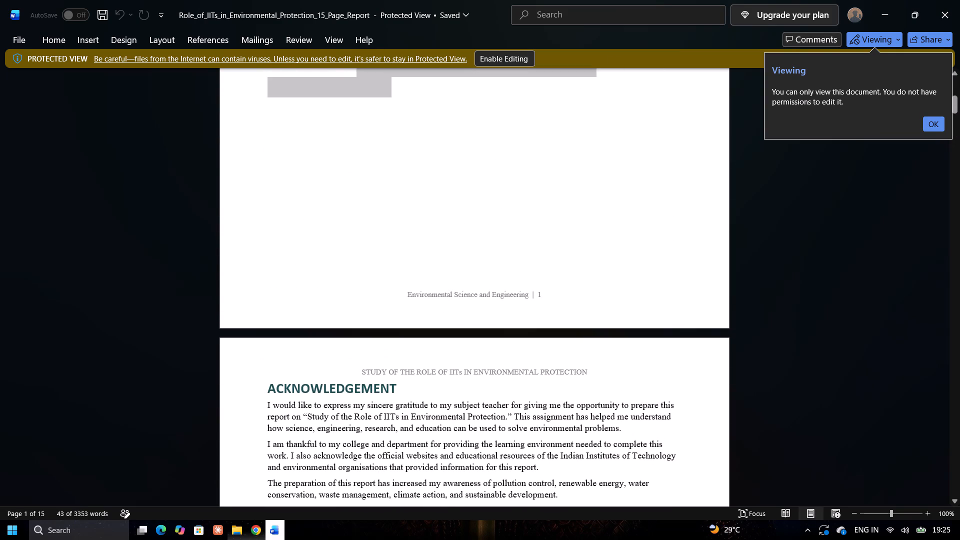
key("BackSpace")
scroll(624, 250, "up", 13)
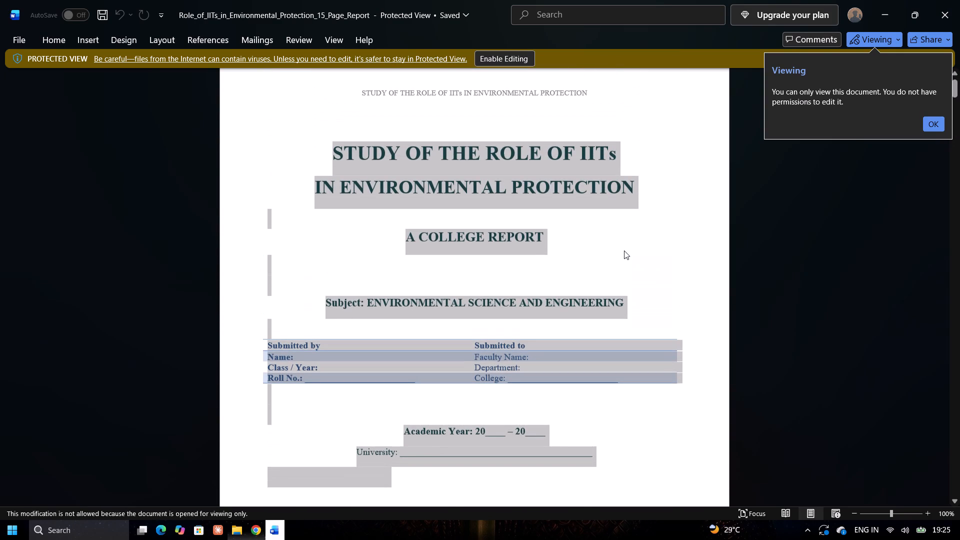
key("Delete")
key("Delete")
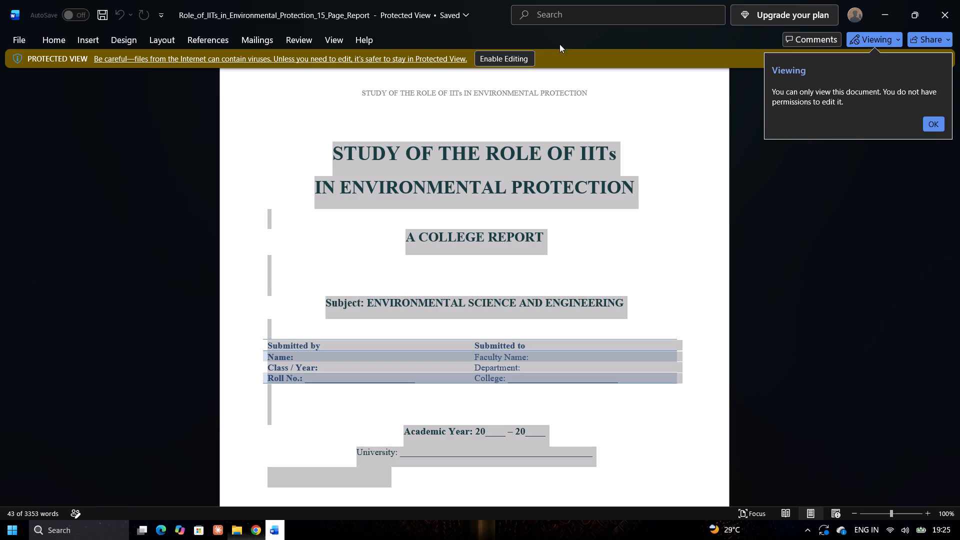
Enable editing for the report and delete its cover page content, from the title through the University line and page break.
left_click(504, 61)
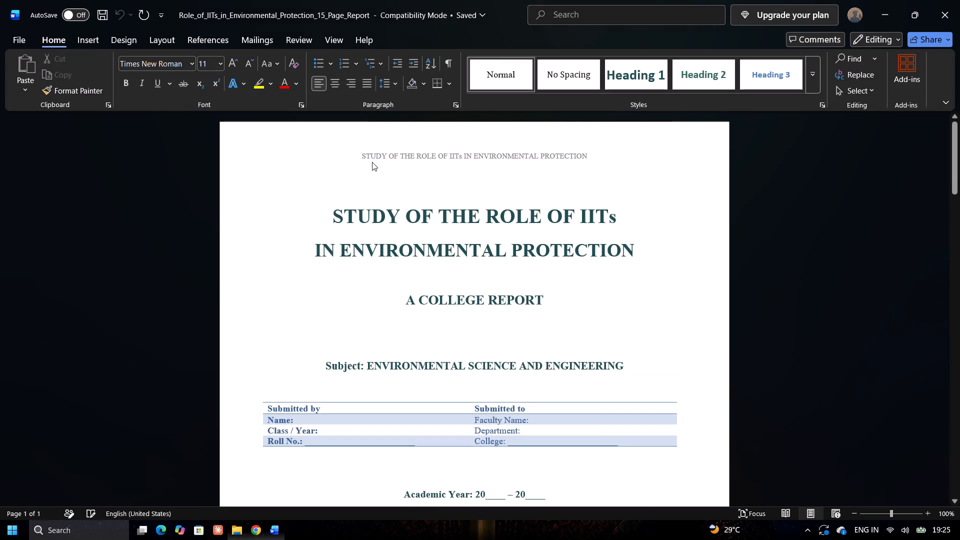
left_click_drag(333, 213, 624, 509)
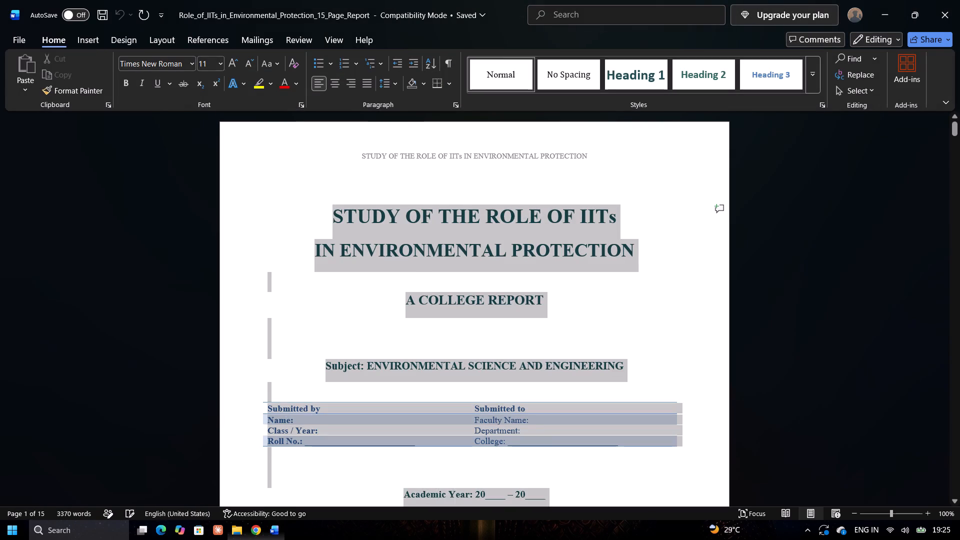
left_click_drag(624, 509, 637, 441)
key("Delete")
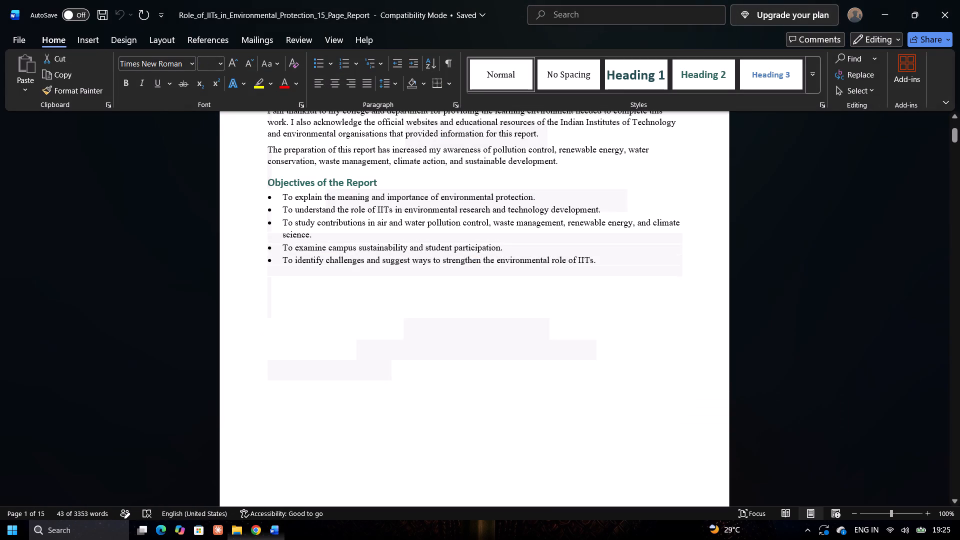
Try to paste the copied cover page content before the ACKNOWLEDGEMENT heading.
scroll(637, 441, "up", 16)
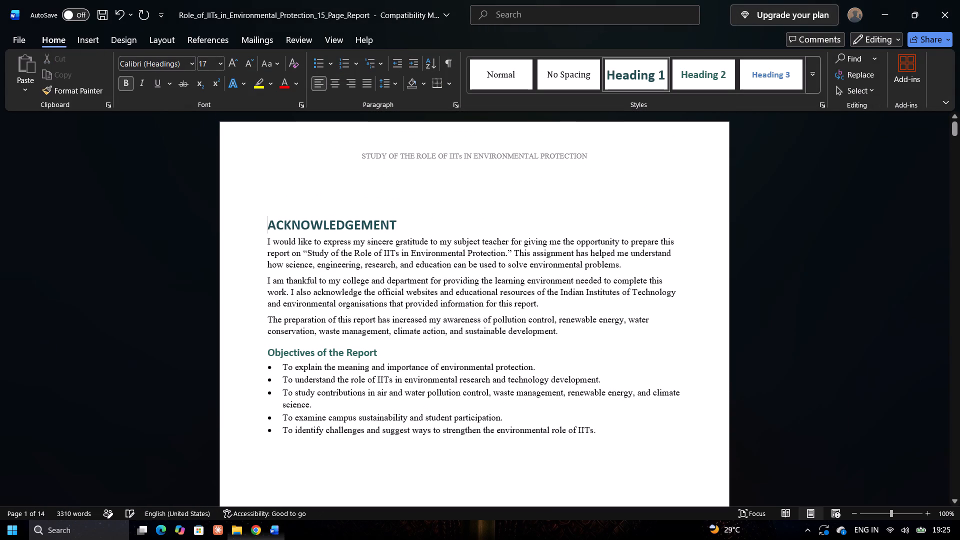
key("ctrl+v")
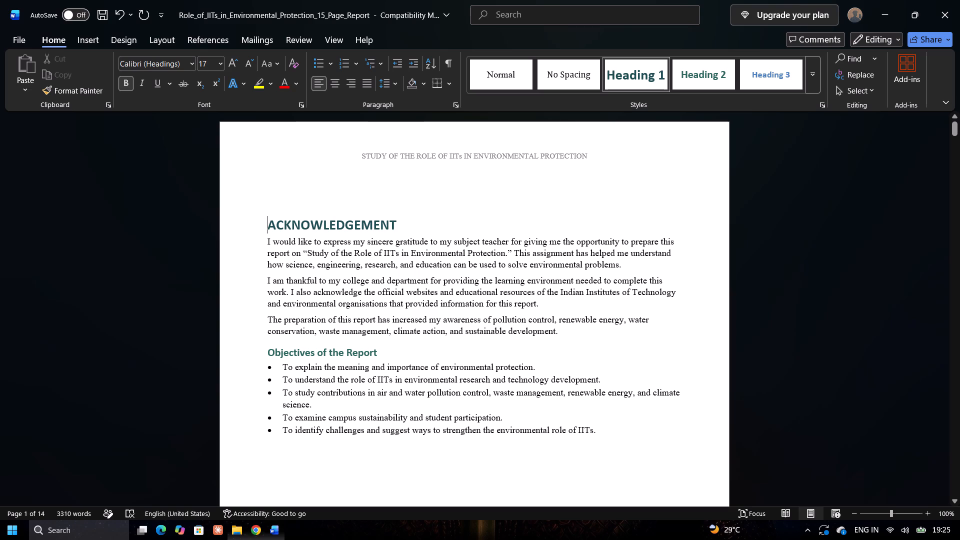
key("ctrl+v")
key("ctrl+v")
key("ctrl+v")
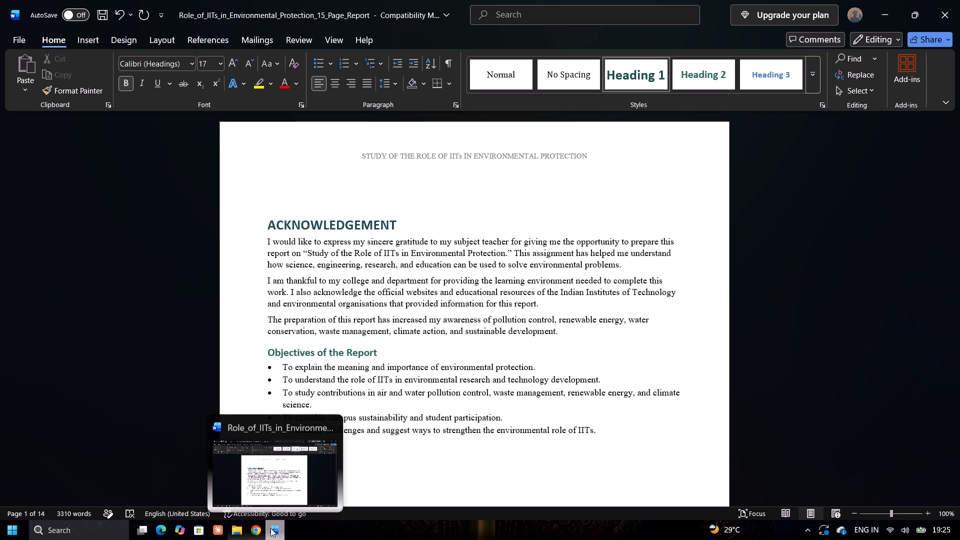
Look through the whole report, from the acknowledgement to the conclusion and references, and return to its first page.
left_click(142, 259)
scroll(281, 266, "down", 8)
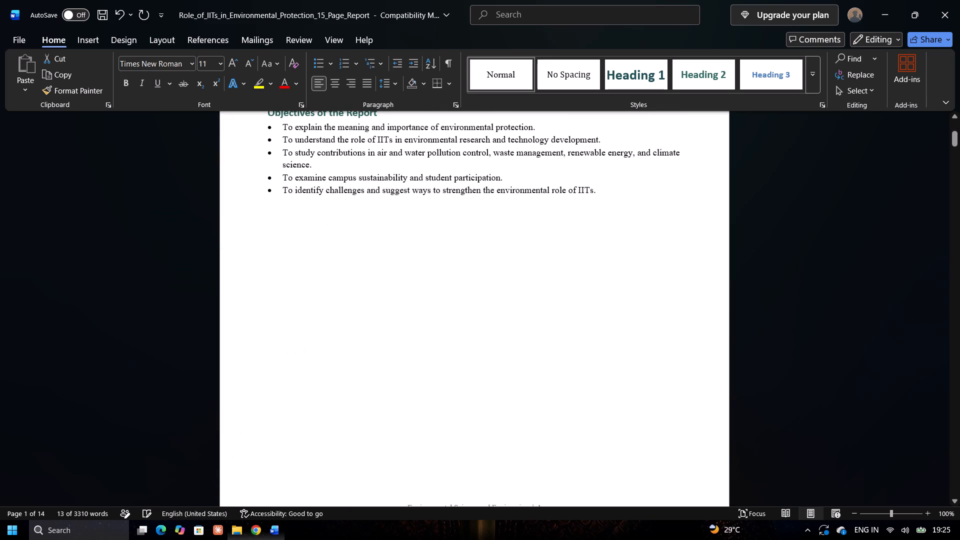
scroll(327, 276, "down", 9)
scroll(327, 276, "up", 1)
scroll(327, 276, "down", 1)
scroll(327, 276, "up", 1)
scroll(327, 276, "down", 20)
scroll(327, 276, "down", 1)
scroll(327, 276, "up", 1)
scroll(327, 276, "down", 18)
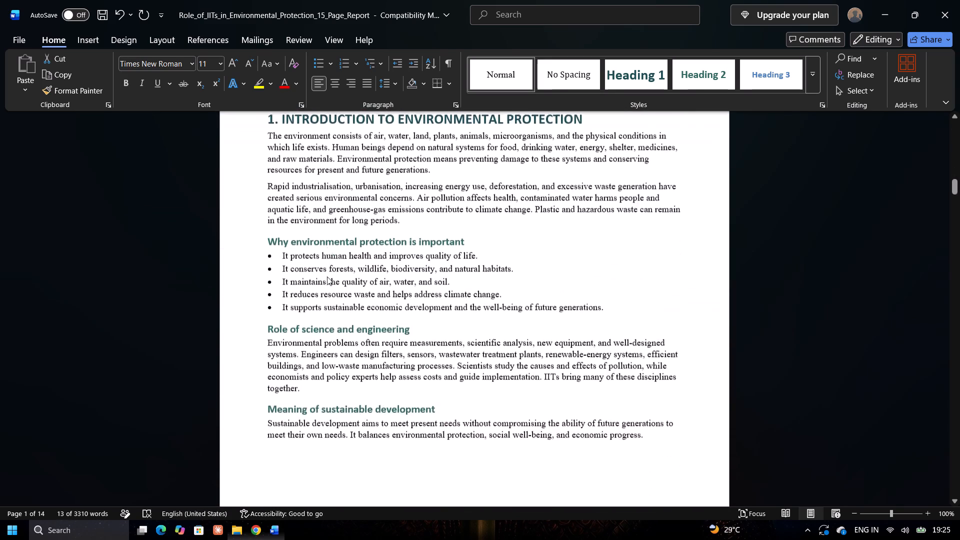
scroll(327, 276, "down", 3)
scroll(327, 276, "up", 1)
scroll(327, 276, "down", 20)
scroll(327, 276, "down", 13)
scroll(327, 276, "down", 8)
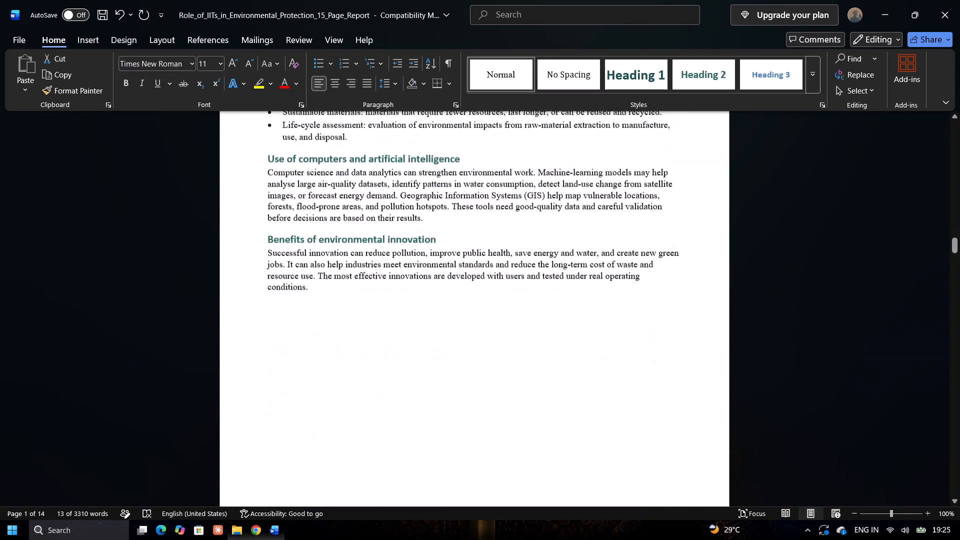
scroll(346, 313, "down", 3)
scroll(357, 322, "up", 1)
scroll(360, 324, "down", 18)
scroll(377, 331, "down", 5)
scroll(377, 331, "up", 1)
scroll(377, 331, "down", 1)
scroll(377, 331, "up", 1)
scroll(377, 331, "down", 6)
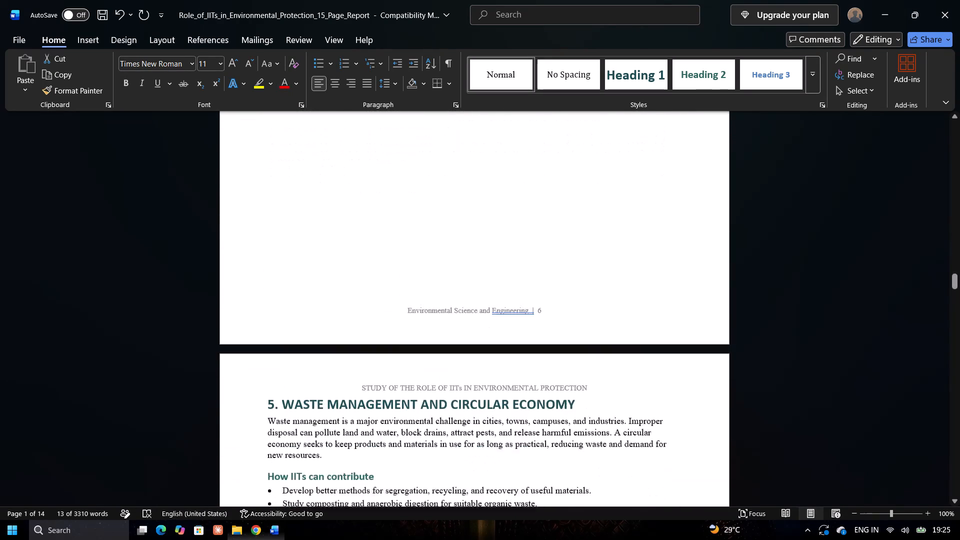
scroll(381, 329, "down", 15)
scroll(384, 333, "up", 1)
scroll(384, 333, "down", 11)
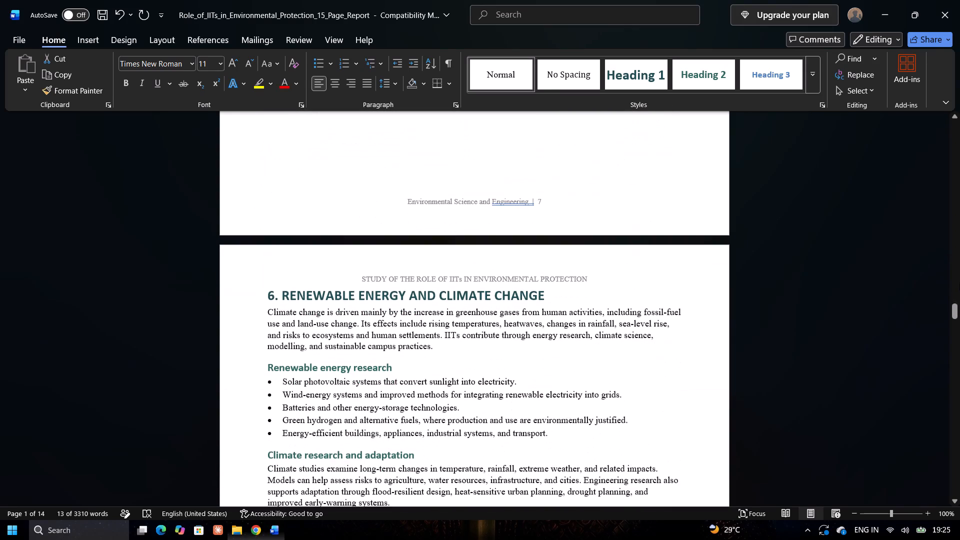
left_click_drag(955, 311, 959, 532)
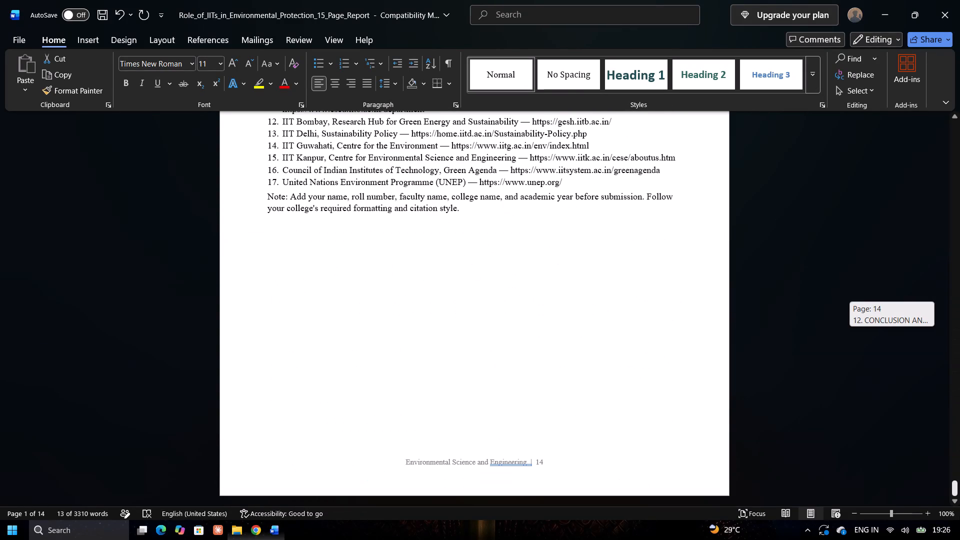
left_click_drag(959, 532, 959, 457)
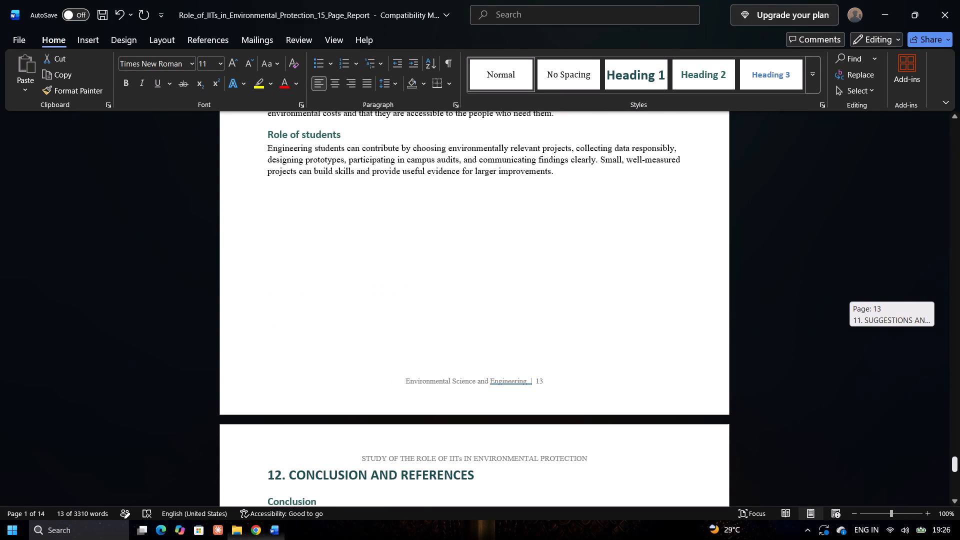
left_click_drag(959, 457, 945, 4)
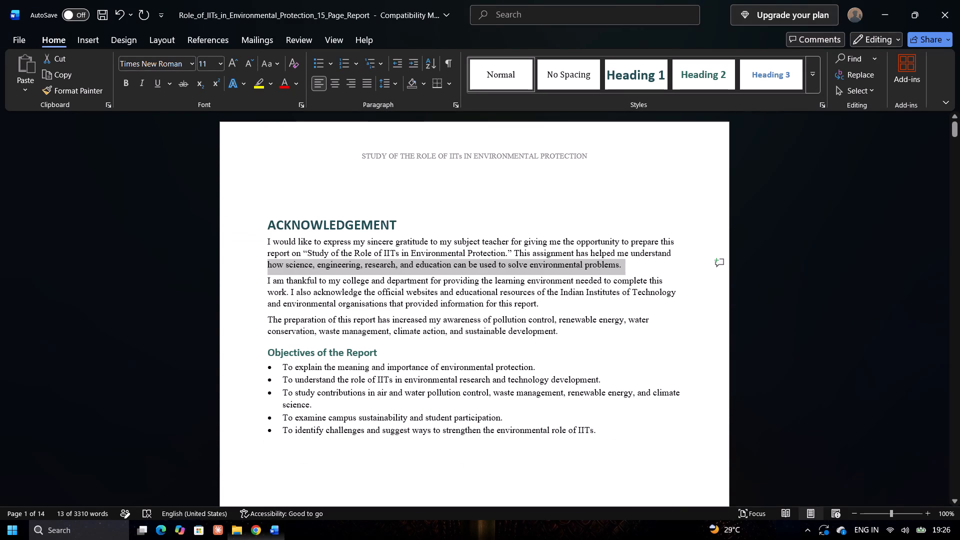
Place the insertion point on the blank line above the ACKNOWLEDGEMENT heading.
left_click(456, 165)
scroll(532, 208, "down", 3)
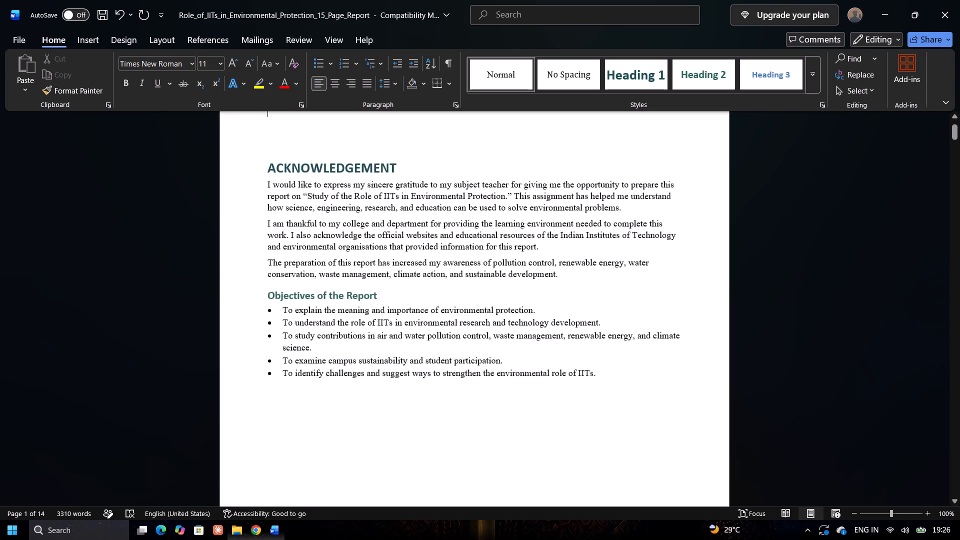
scroll(537, 207, "down", 2)
scroll(539, 208, "up", 11)
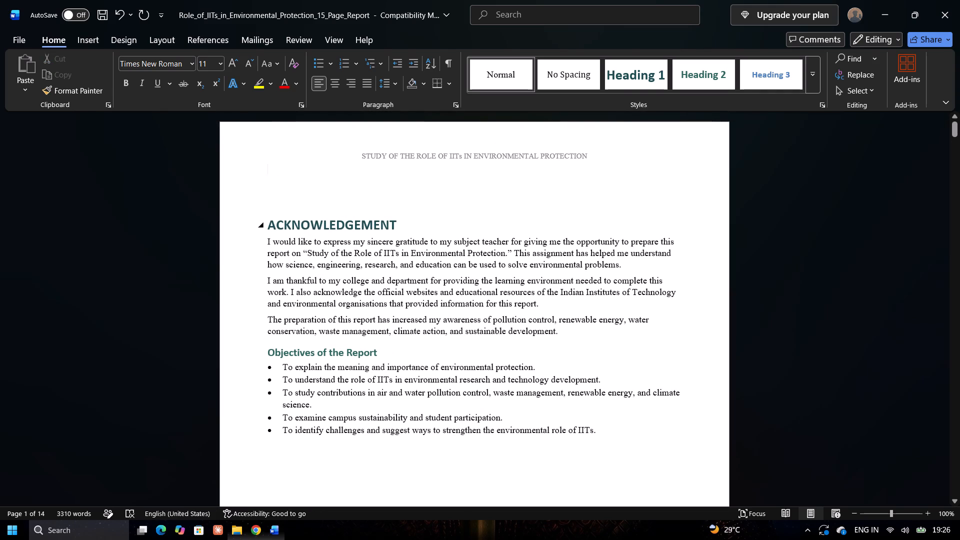
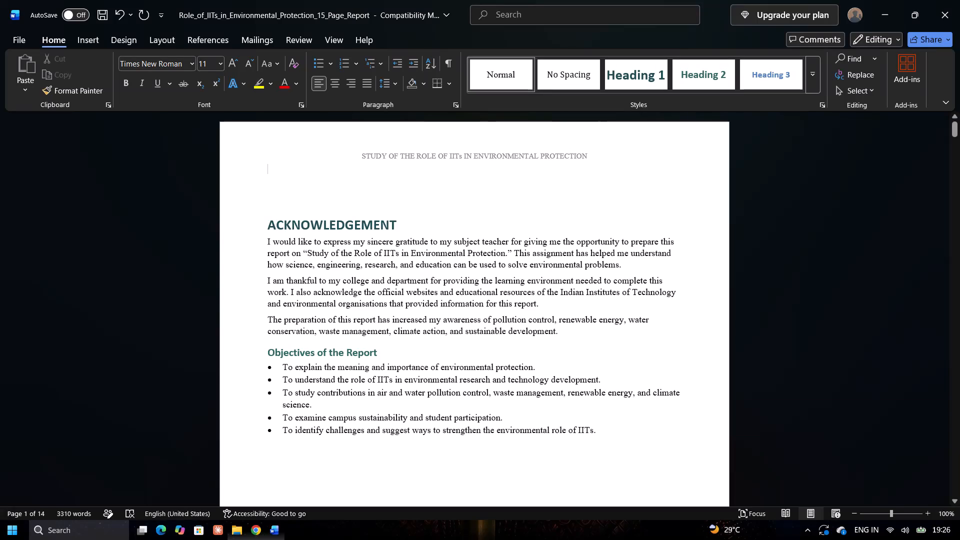
Open the Kuro app from the recent Windows searches.
left_click(99, 539)
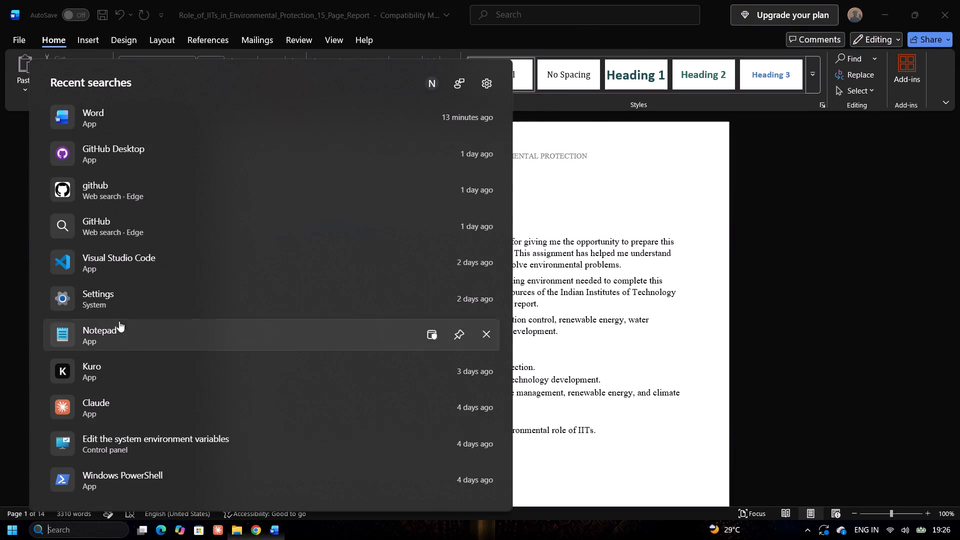
left_click(91, 357)
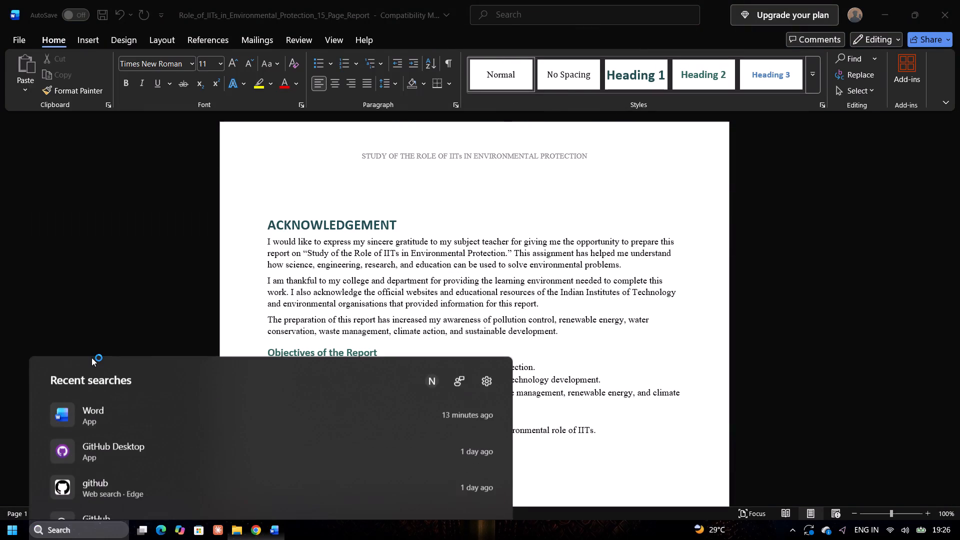
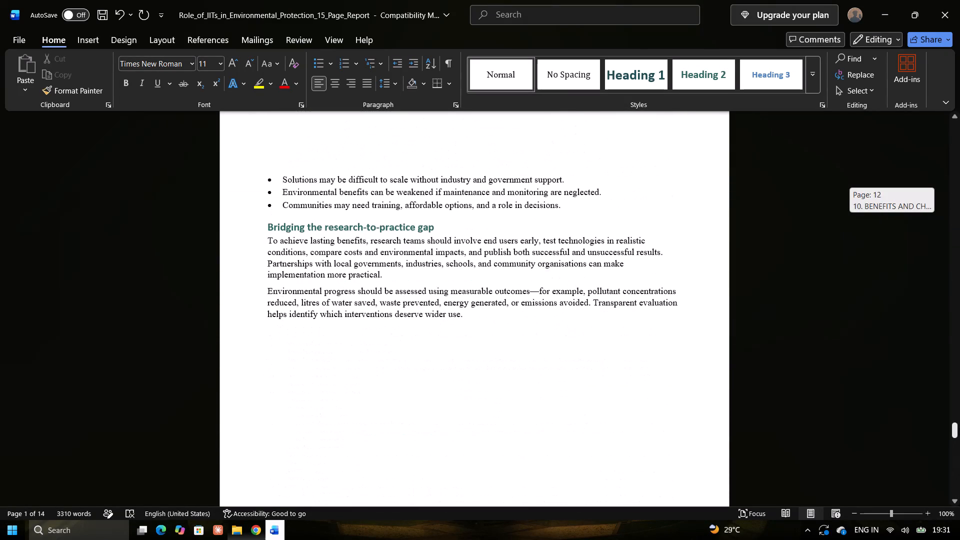
Open the E_Waste_Management_Report Word document and copy its entire cover page, from the opening "A" through the college details and logo.
left_click_drag(959, 428, 944, 105)
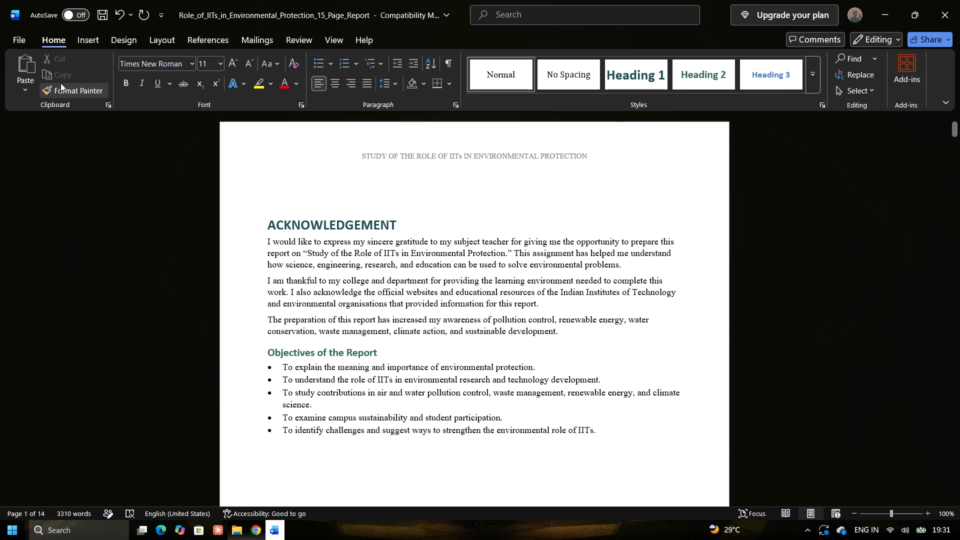
left_click(16, 39)
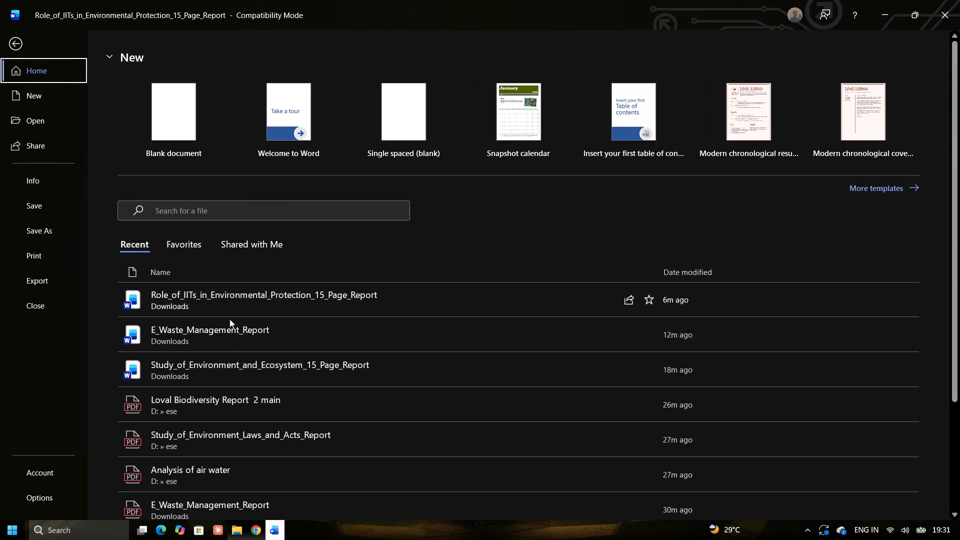
left_click(226, 339)
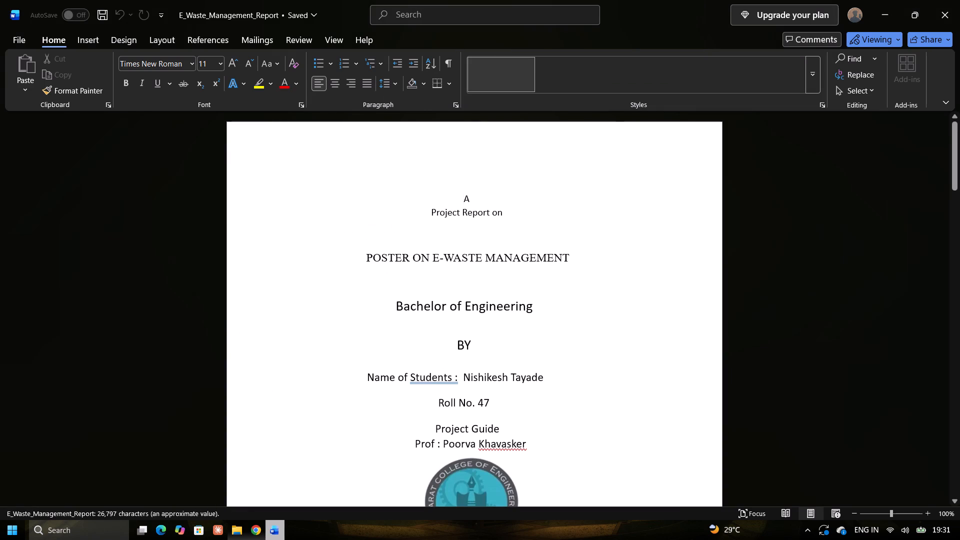
left_click_drag(459, 195, 525, 511)
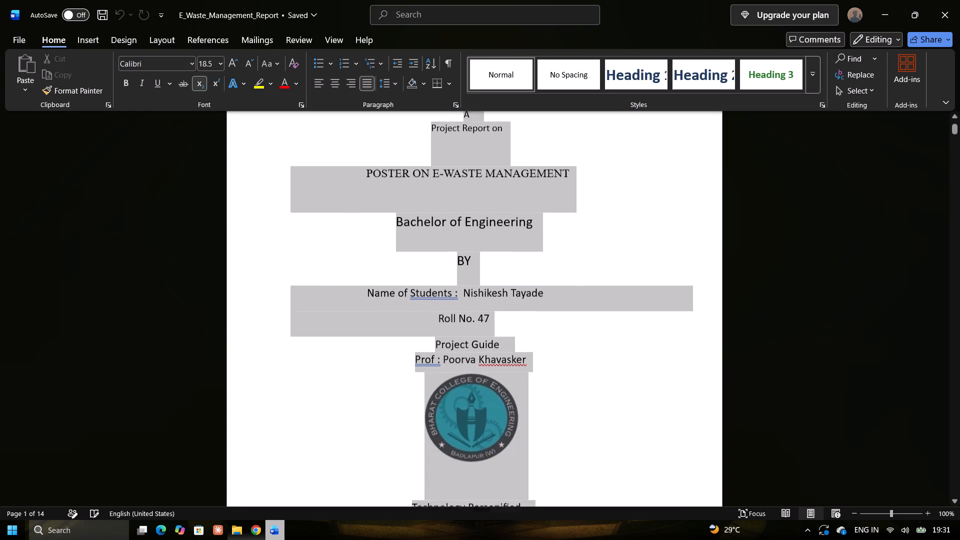
left_click_drag(525, 511, 542, 395)
key("ctrl+c")
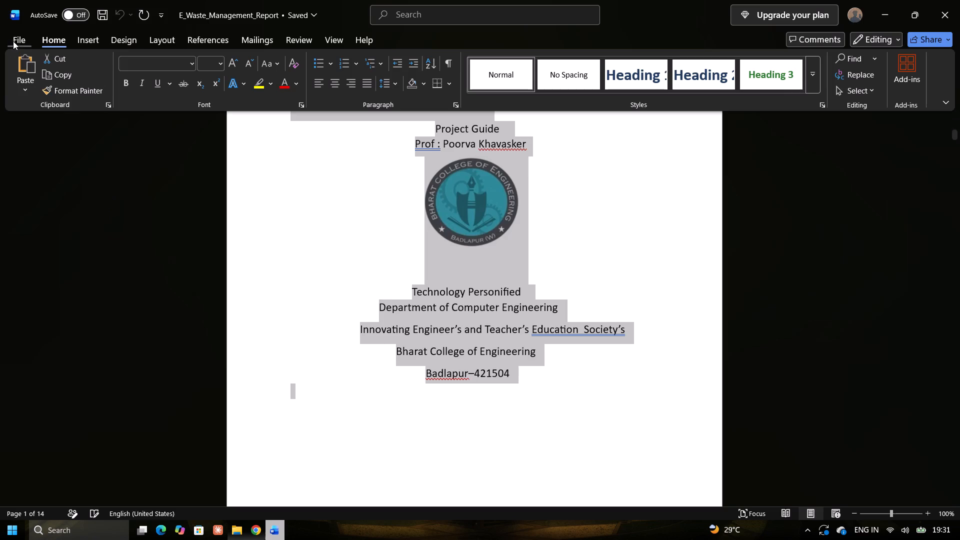
Return to the Role_of_IITs_in_Environmental_Protection report and paste the copied cover page at the start of page 1.
left_click(13, 38)
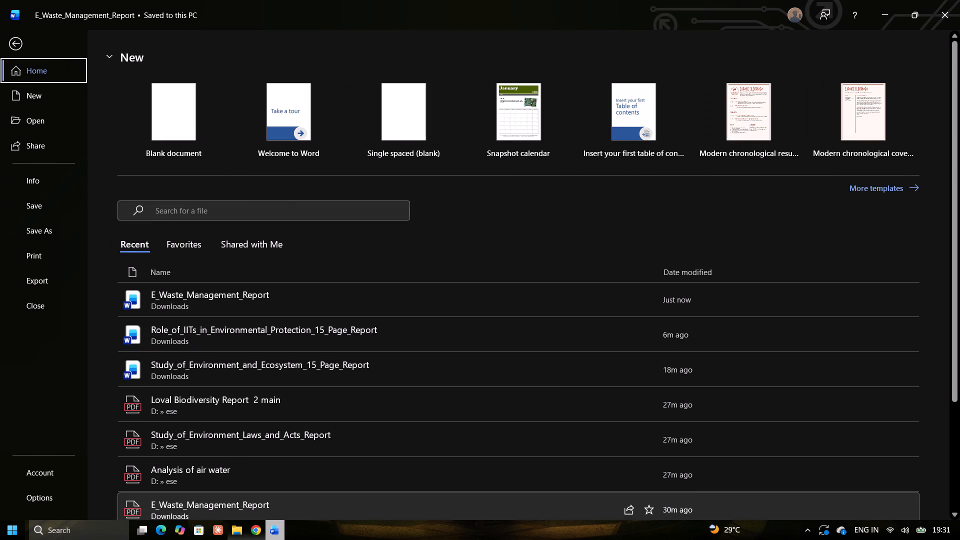
left_click(236, 471)
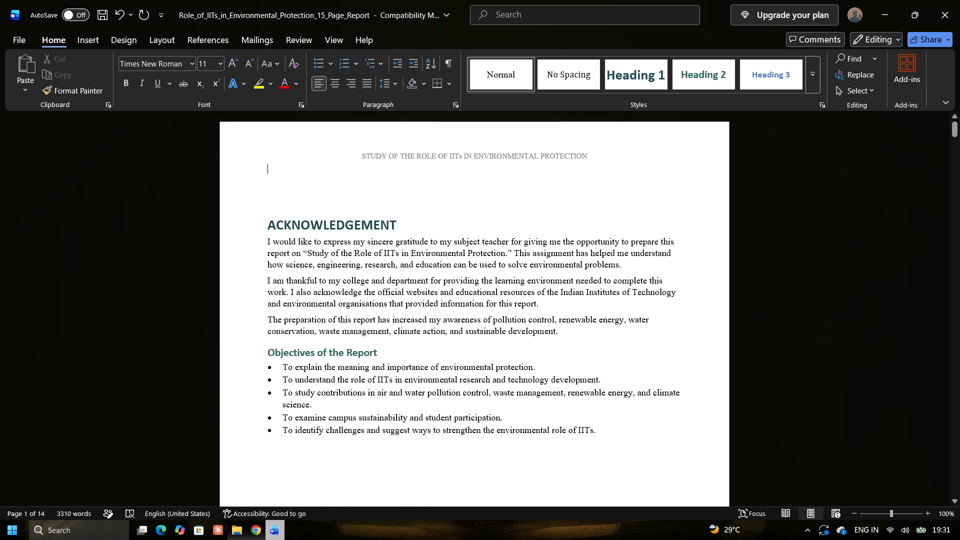
key("ctrl+v")
scroll(319, 245, "up", 7)
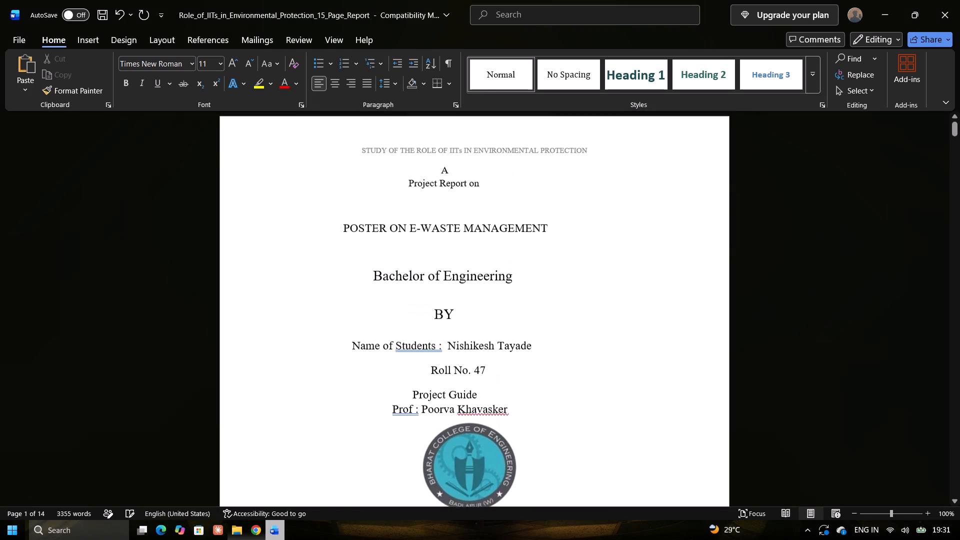
scroll(319, 245, "up", 3)
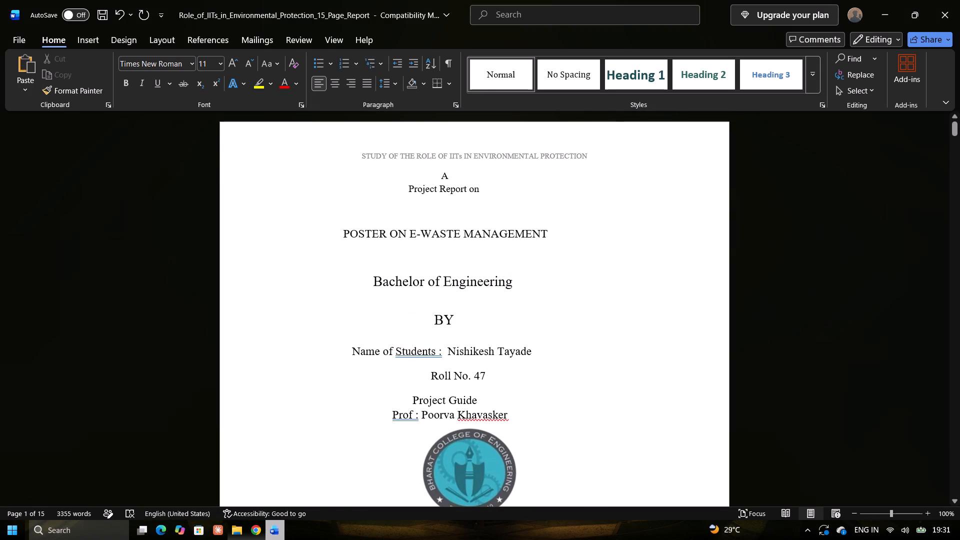
Delete the "POSTER ON E-WASTE MANAGEMENT" title and add a new line below "Project Report on".
left_click_drag(340, 232, 560, 229)
key("BackSpace")
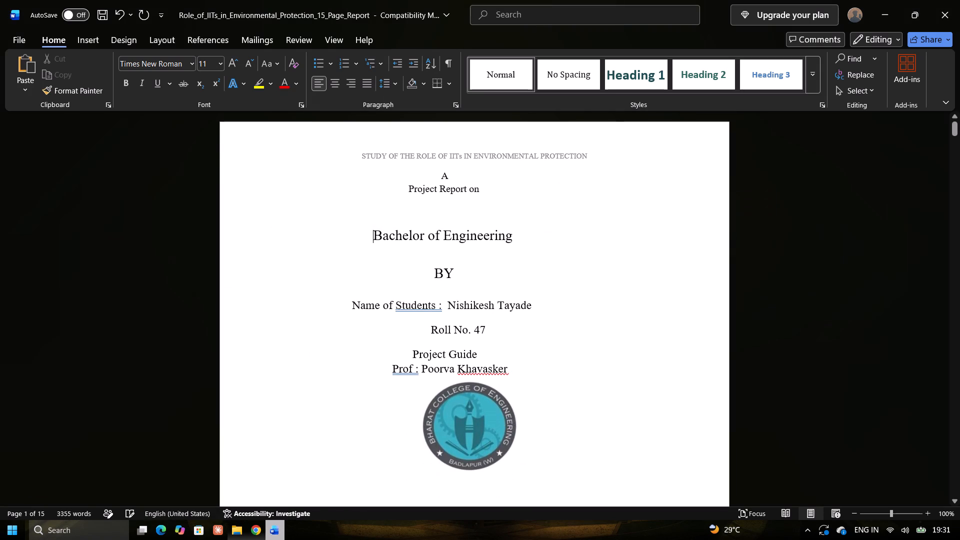
left_click(500, 195)
key("Return")
Enter the title "STUDY OF ROLE OF IIT IN ENVIRONMENTAL PROTECTION" on the new line below "Project Report on".
scroll(500, 195, "down", 5)
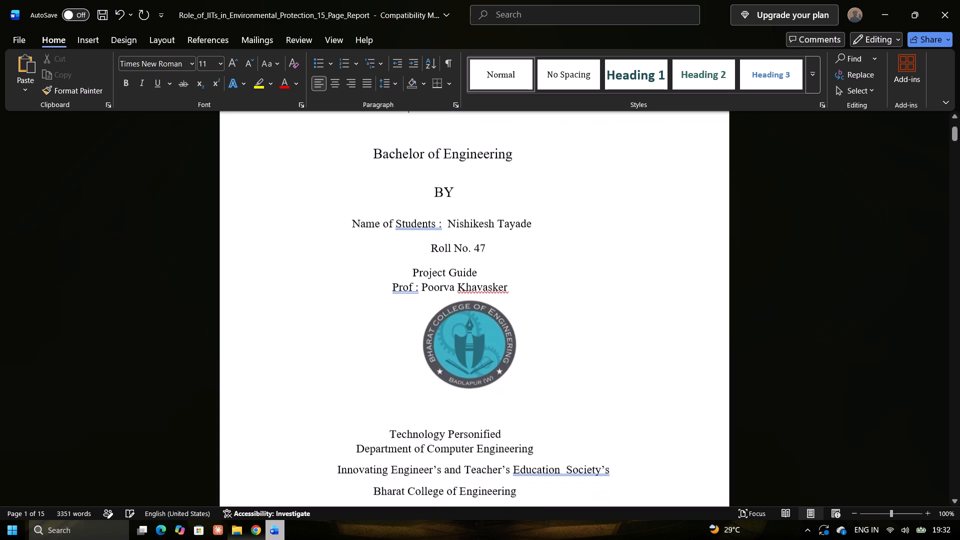
scroll(500, 195, "down", 1)
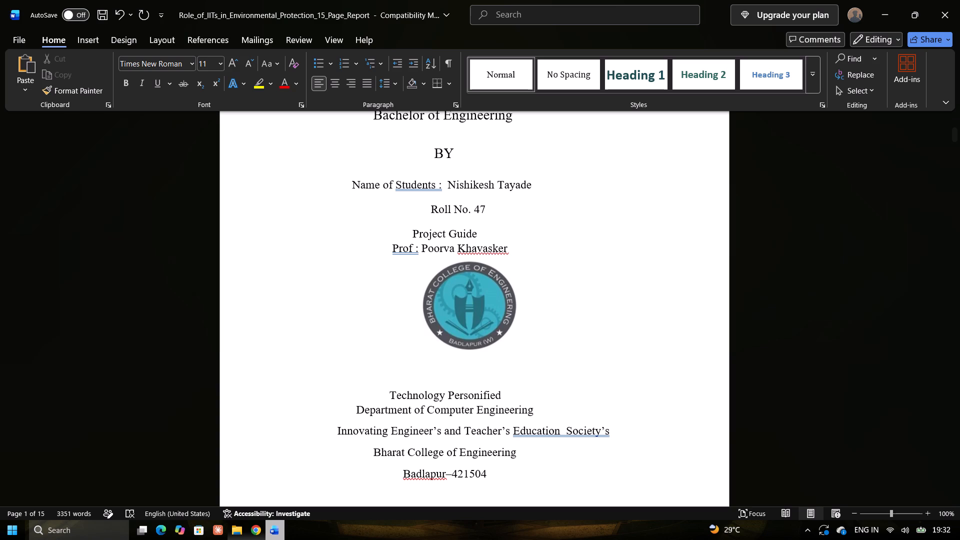
scroll(449, 158, "down", 1)
scroll(449, 158, "up", 3)
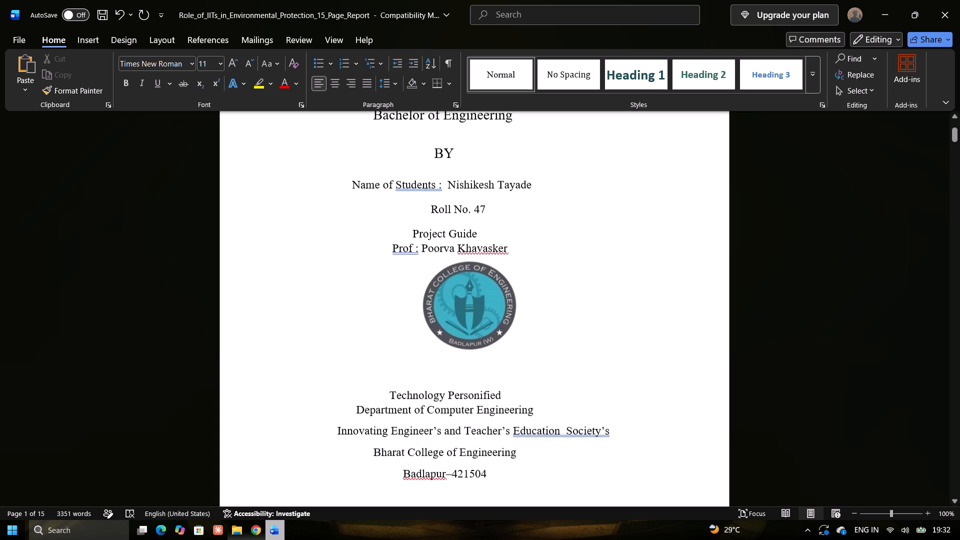
scroll(507, 206, "up", 2)
type("SY")
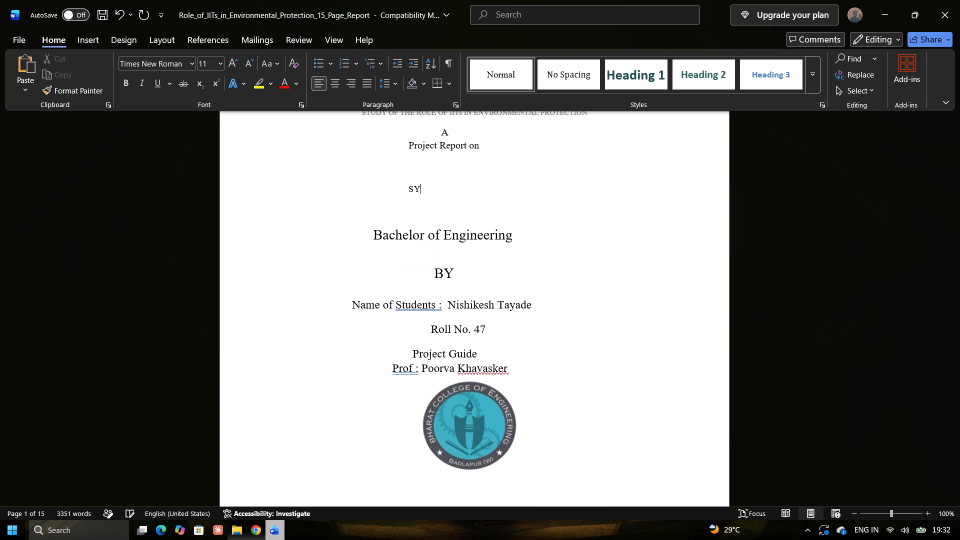
key("BackSpace")
type("TUDY OF")
key("space")
type("ROLE")
key("space")
type("OF")
key("space")
type("IIT")
key("space")
type("IN R")
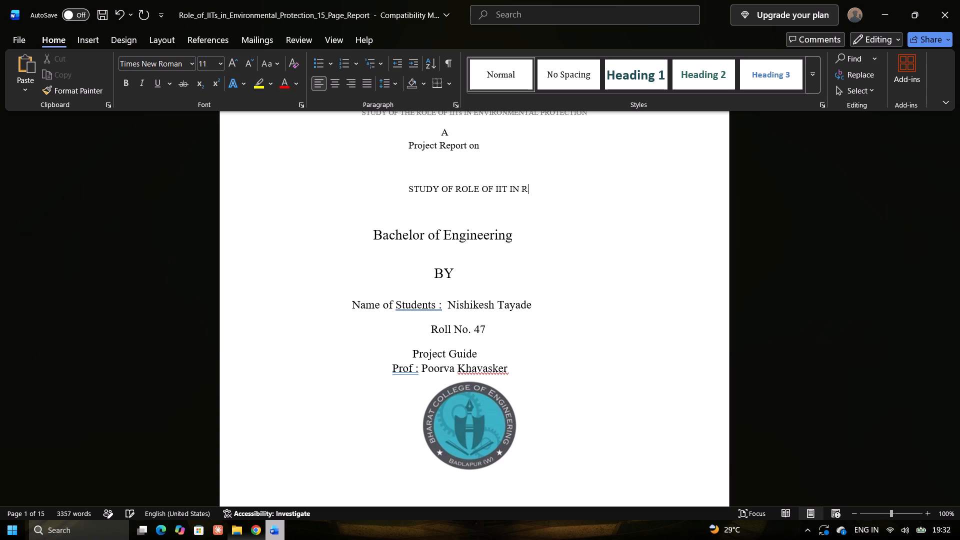
key("BackSpace")
key("e")
type("NVIR")
type("ONM")
type("EN")
type("TA")
type("L PROT")
key("e")
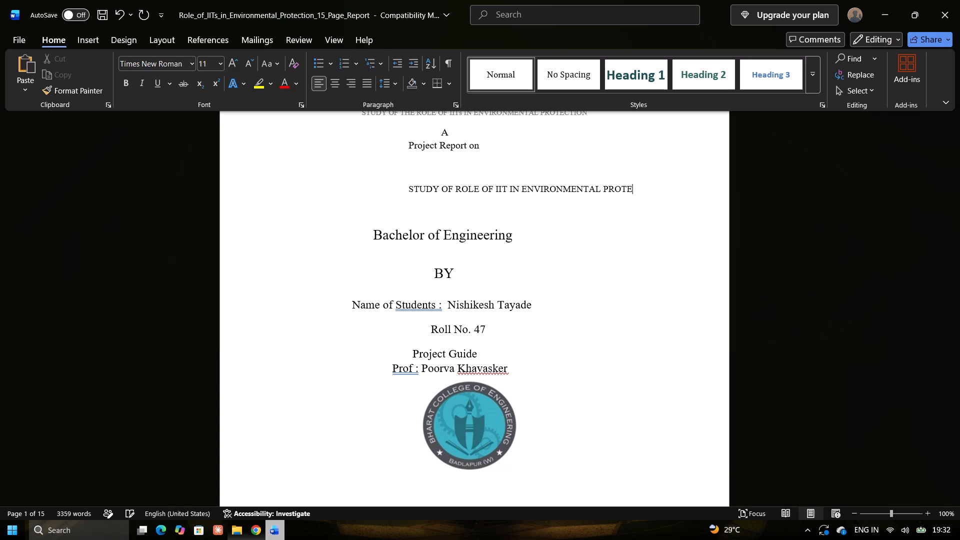
type("CTION")
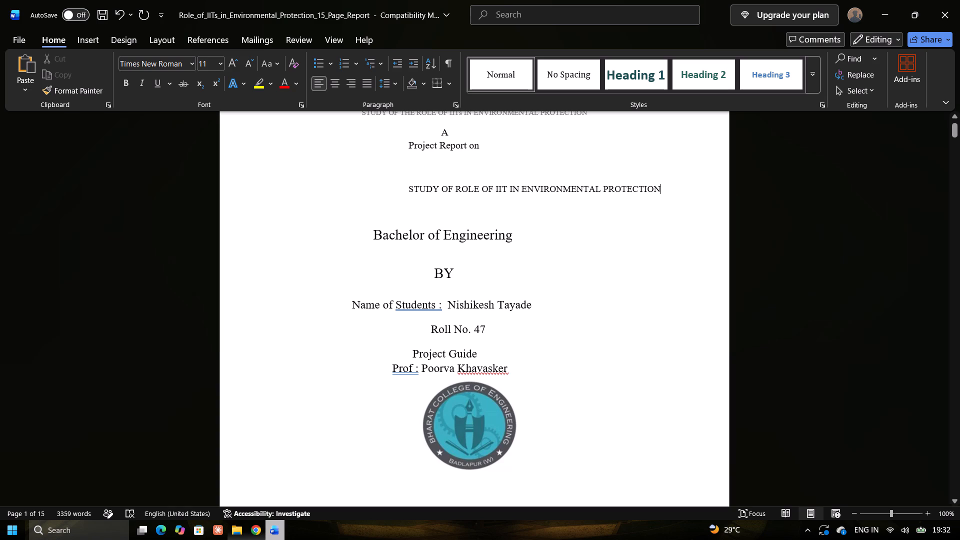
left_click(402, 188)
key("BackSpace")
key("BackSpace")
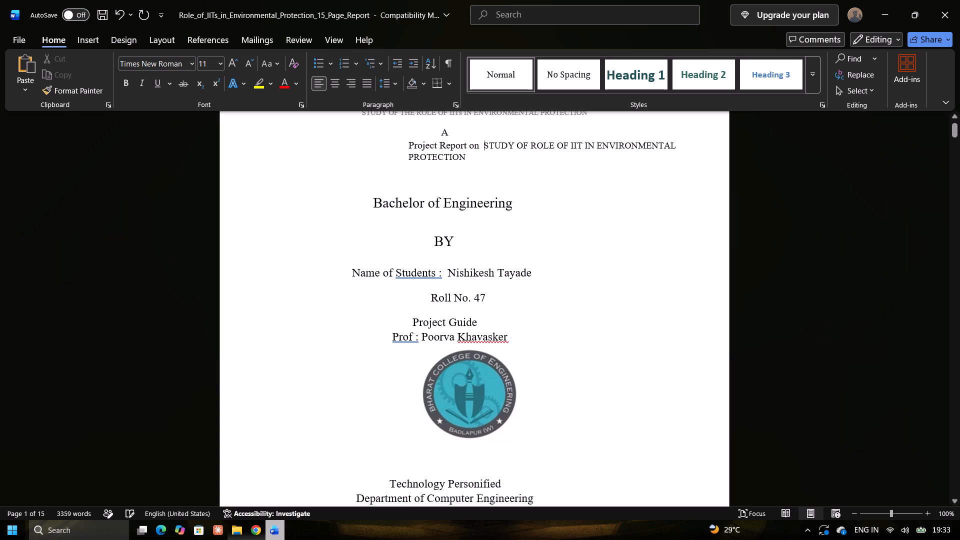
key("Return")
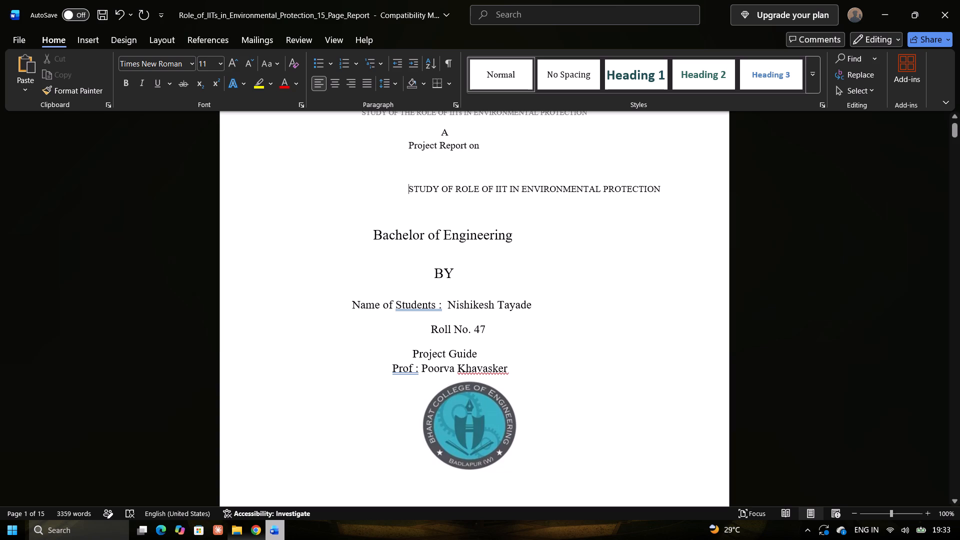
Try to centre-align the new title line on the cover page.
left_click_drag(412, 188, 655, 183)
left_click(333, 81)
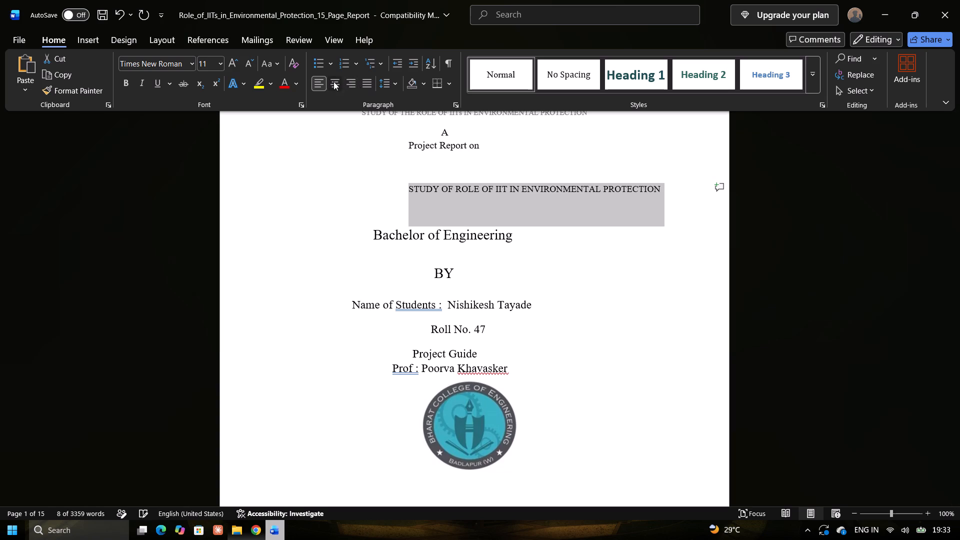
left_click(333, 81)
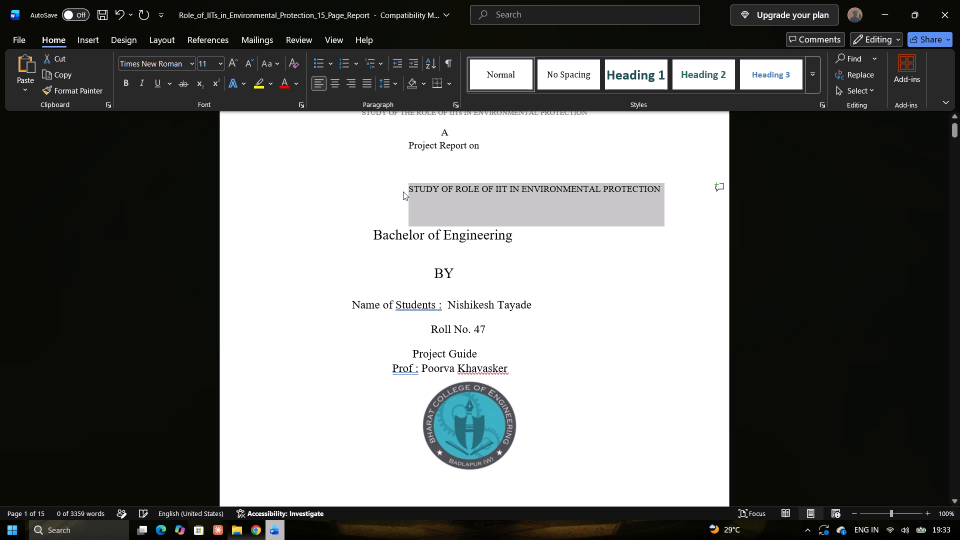
Remove the new title line's indent and pad its start with 22 spaces to bring it roughly to the page centre.
left_click(403, 191)
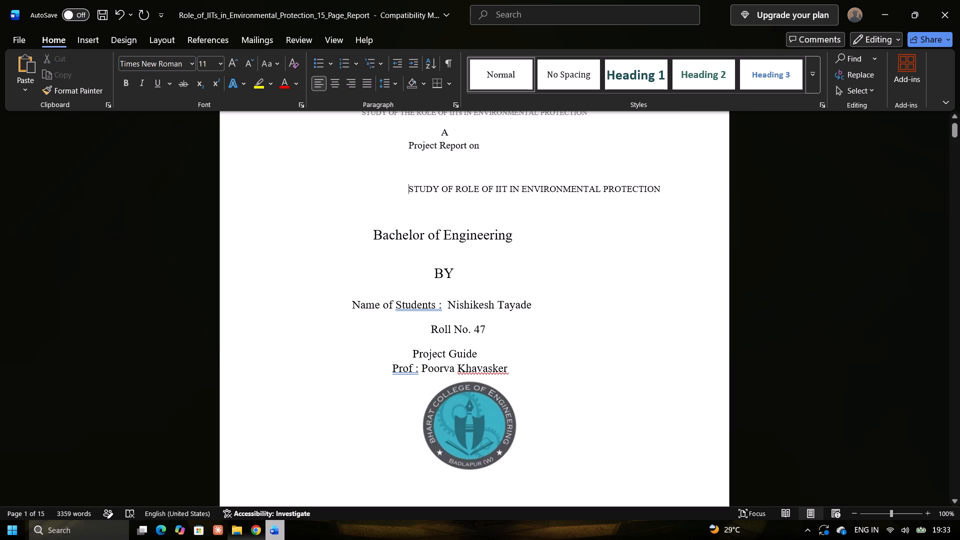
key("BackSpace")
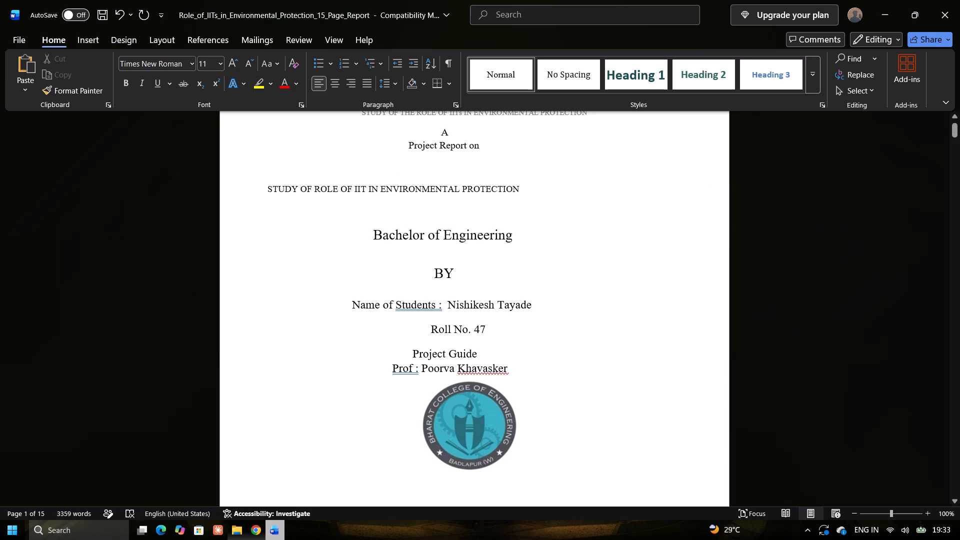
key("space")
key("space")
key("space")
key("space")
key("space")
key("space")
key("space")
key("space")
key("space")
key("space")
key("space")
key("space")
key("space")
key("space")
key("space")
key("space")
key("space")
key("space")
key("space")
key("space")
key("space")
key("space")
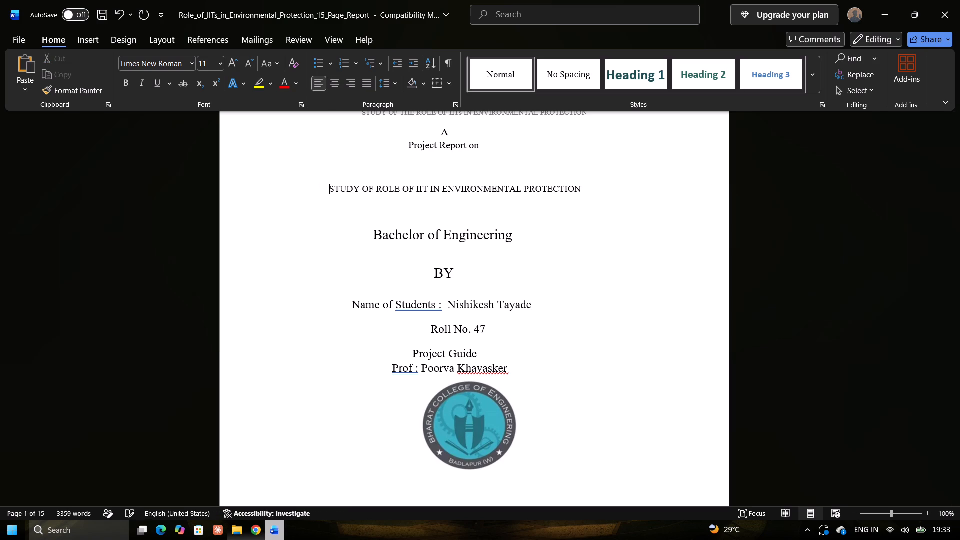
Set the font size of the new cover page title to 14.
scroll(384, 198, "up", 1)
left_click_drag(327, 218, 533, 218)
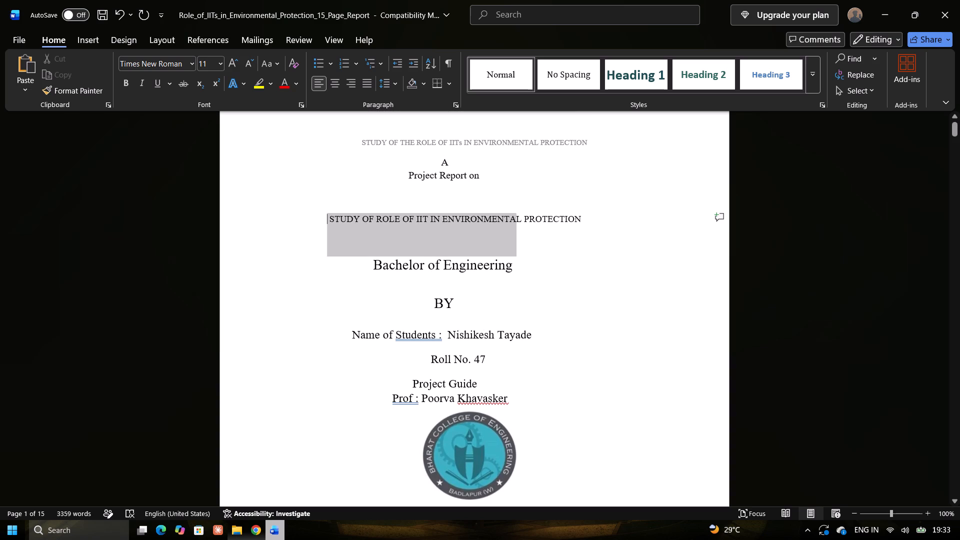
left_click_drag(533, 218, 585, 215)
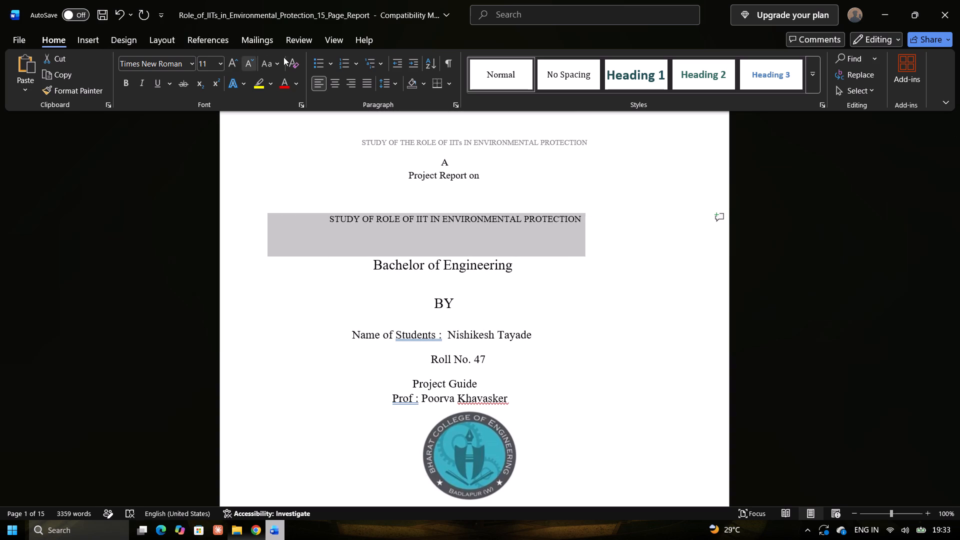
left_click(220, 63)
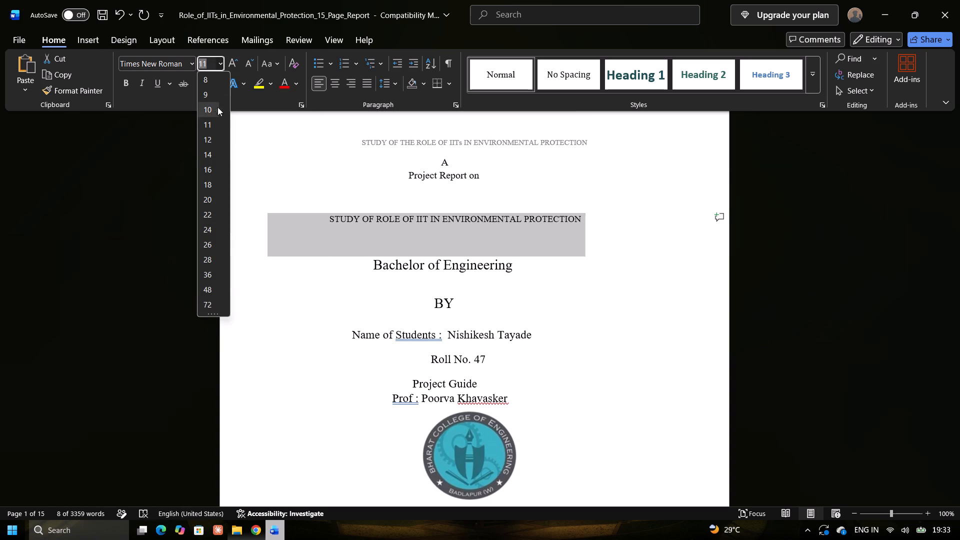
left_click(209, 150)
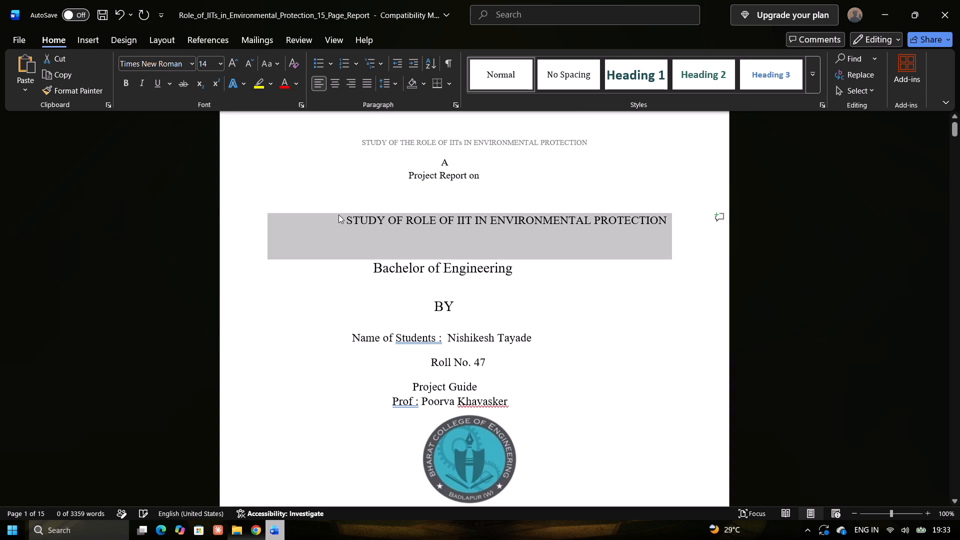
Delete 17 of the leading spaces before the cover page title to move it back toward the page centre.
left_click(343, 180)
left_click(345, 220)
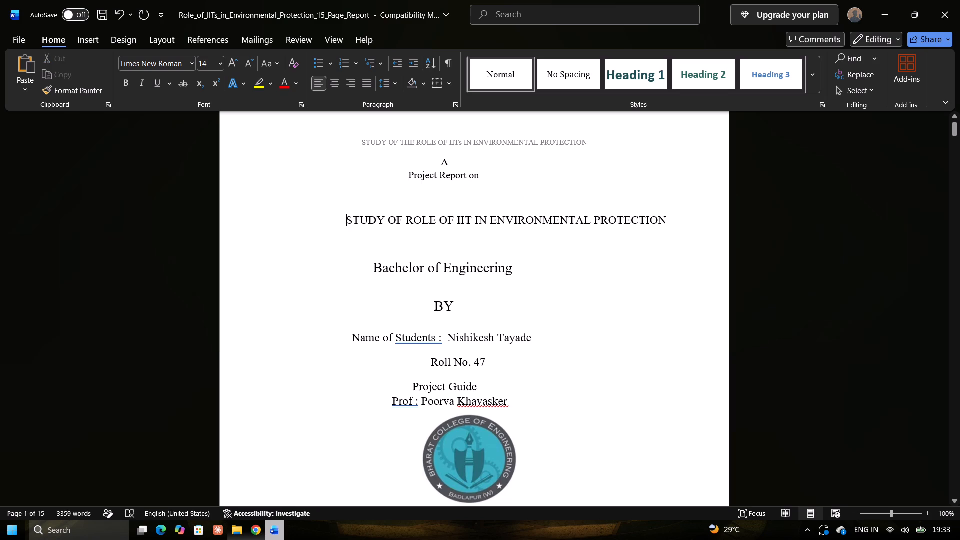
key("BackSpace")
key("BackSpace")
key("BackSpace")
key("BackSpace")
key("BackSpace")
key("BackSpace")
key("BackSpace")
key("BackSpace")
key("BackSpace")
key("BackSpace")
key("BackSpace")
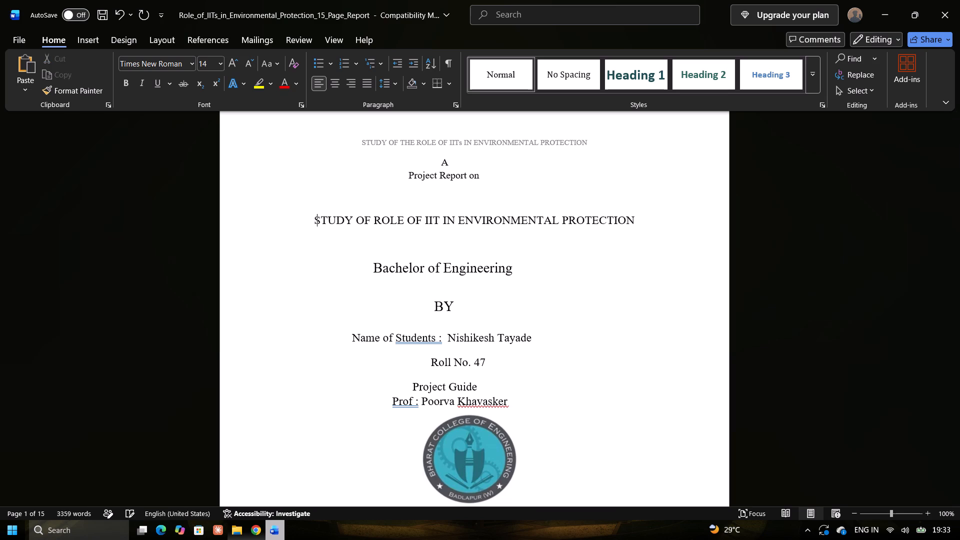
key("BackSpace")
key("BackSpace")
key("BackSpace")
key("BackSpace")
key("BackSpace")
key("BackSpace")
Remove the college logo line's centring and pad its start with spaces to bring the logo roughly in line with the cover text.
scroll(437, 219, "down", 4)
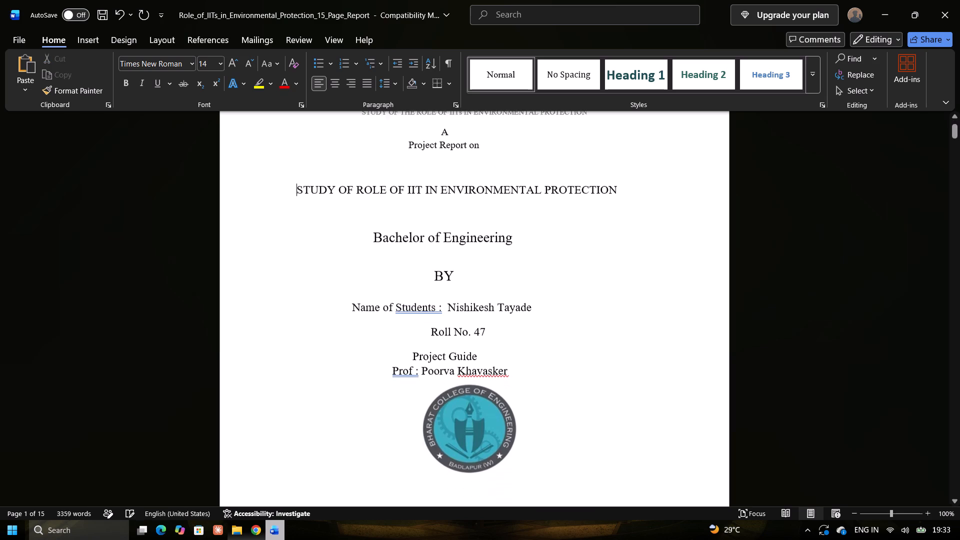
scroll(524, 205, "up", 1)
scroll(524, 205, "down", 1)
scroll(524, 205, "up", 1)
scroll(524, 205, "down", 5)
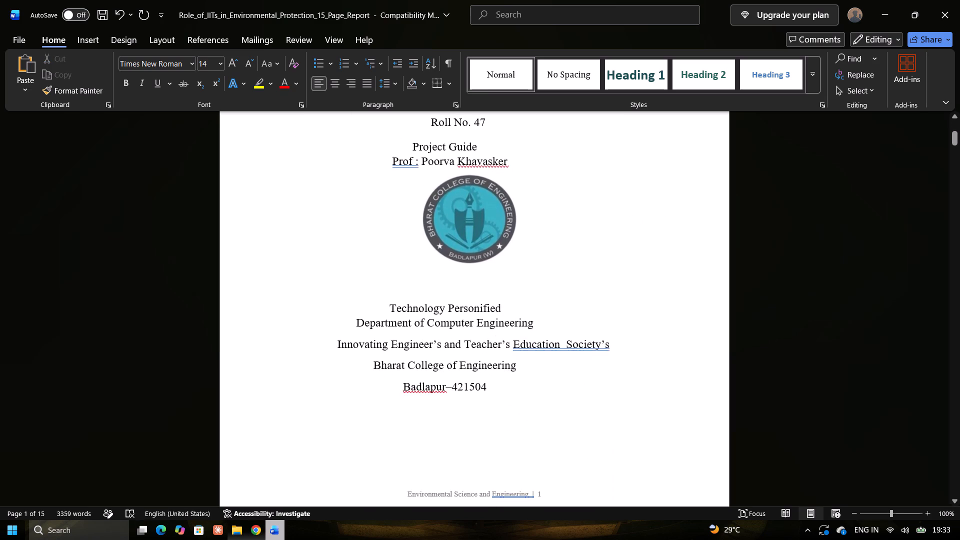
scroll(524, 205, "down", 3)
scroll(524, 205, "up", 4)
left_click(469, 238)
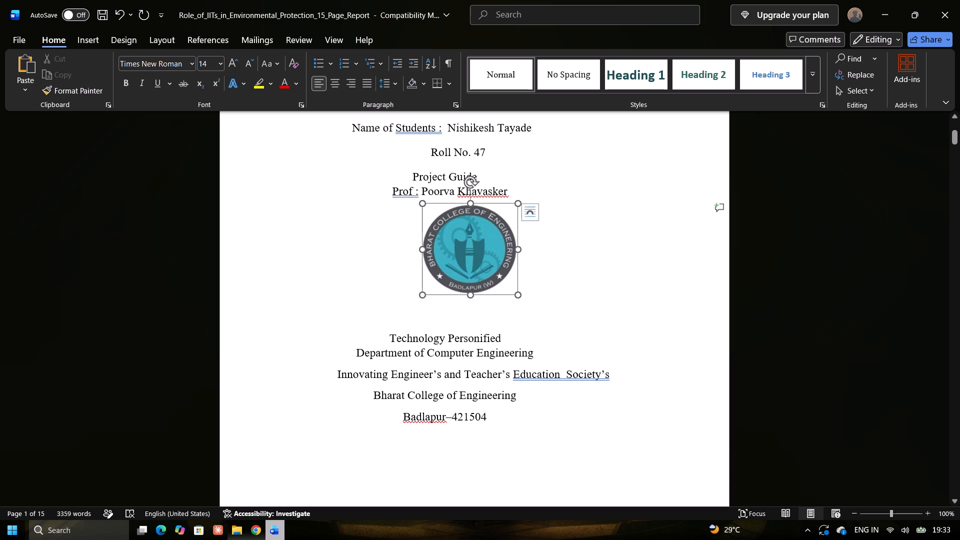
left_click(397, 220)
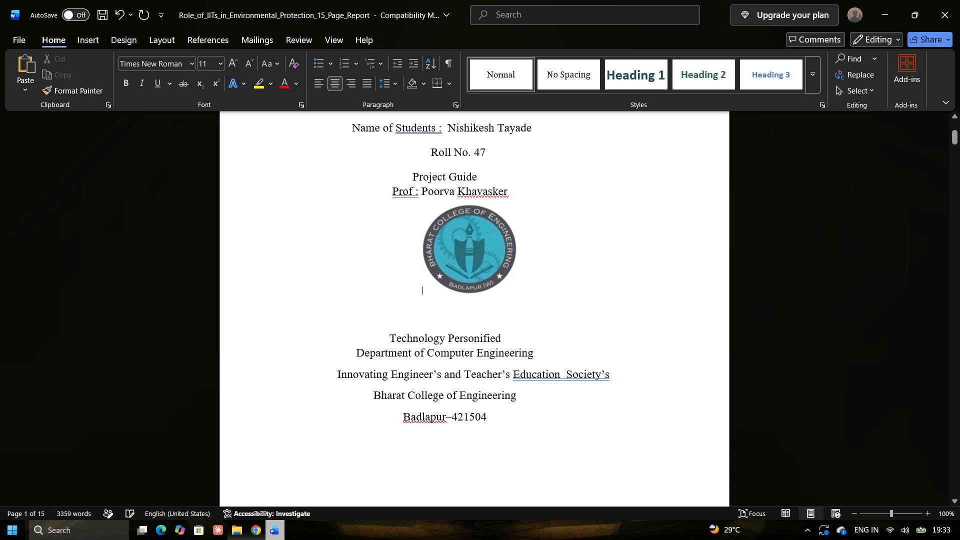
key("BackSpace")
key("space")
key("space")
key("space")
key("space")
key("space")
key("space")
key("space")
key("space")
key("space")
key("space")
key("space")
key("space")
key("space")
key("space")
key("space")
key("space")
key("space")
key("space")
key("space")
key("space")
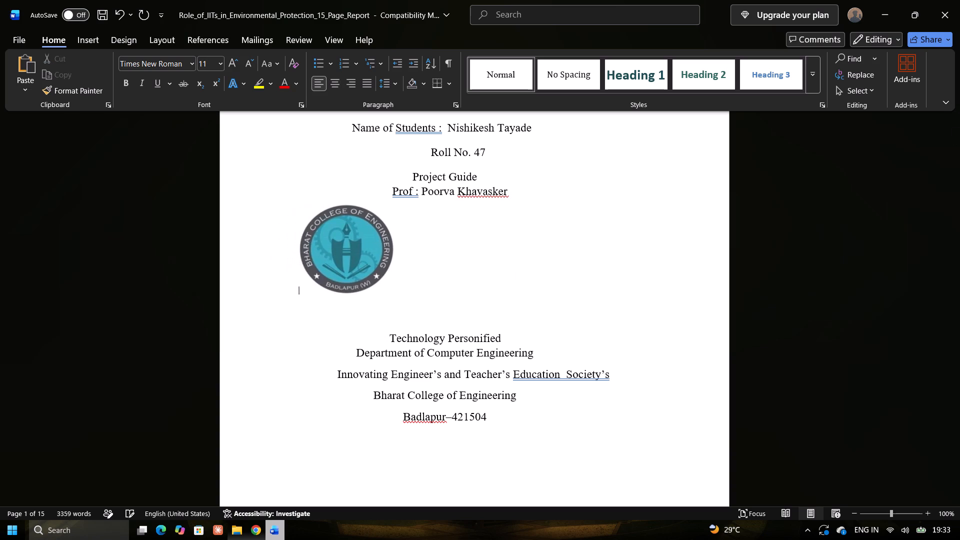
key("space")
key("space")
key("space")
key("space")
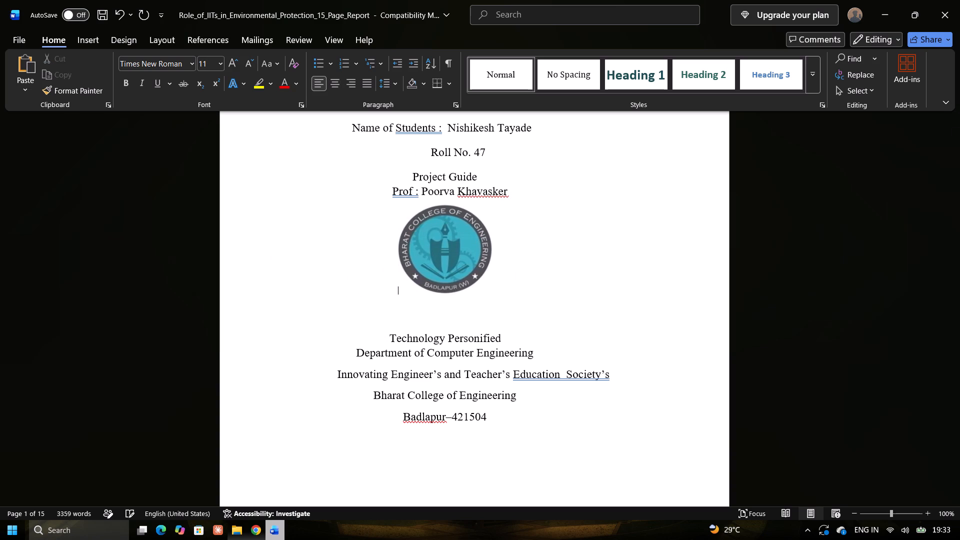
key("space")
key("space")
key("space")
key("space")
Add 4 leading spaces to "Technology Personified", 3 to "Department of Computer Engineering" and 2 to the "Innovating Engineer's" line to align them under the logo.
scroll(447, 229, "down", 3)
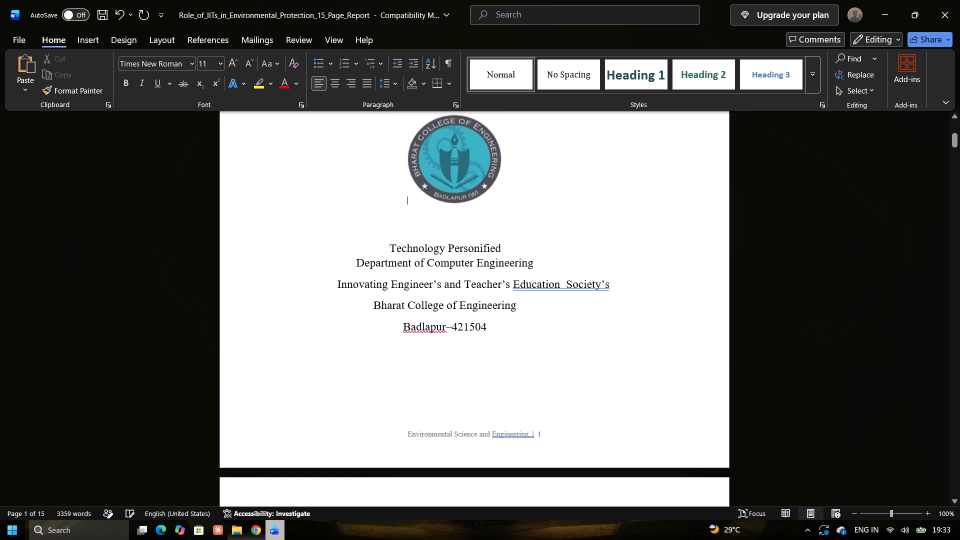
left_click(395, 247)
left_click(381, 243)
key("space")
key("space")
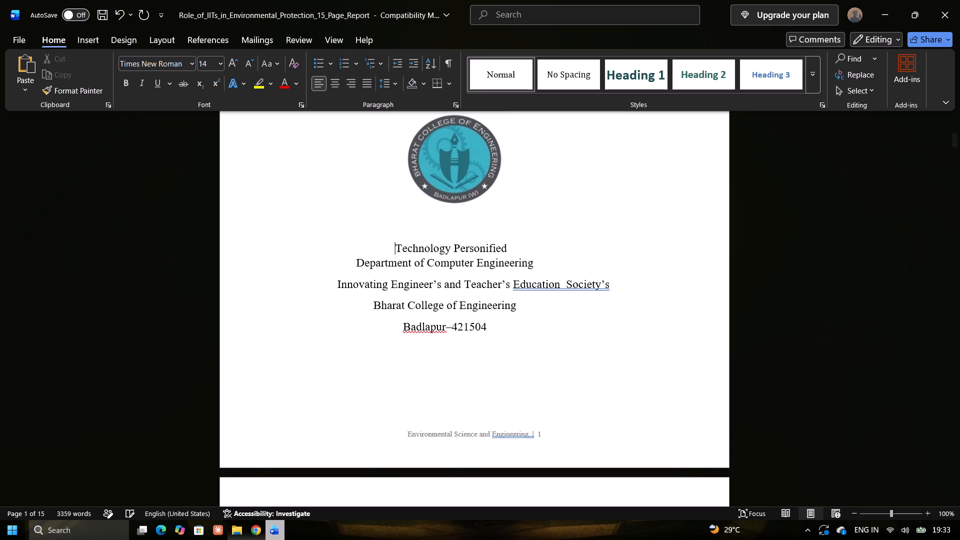
key("space")
key("space")
left_click(350, 265)
key("space")
key("space")
key("space")
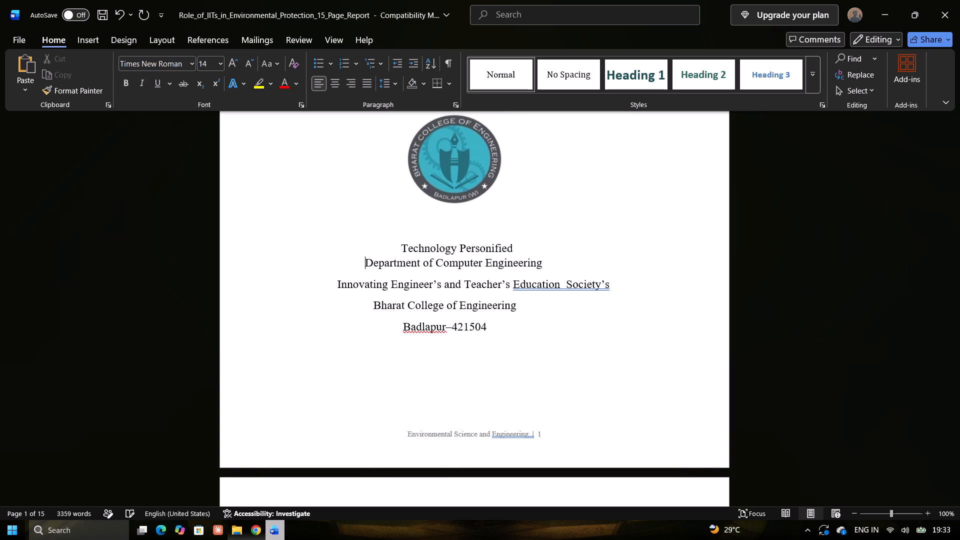
left_click(331, 280)
key("space")
key("space")
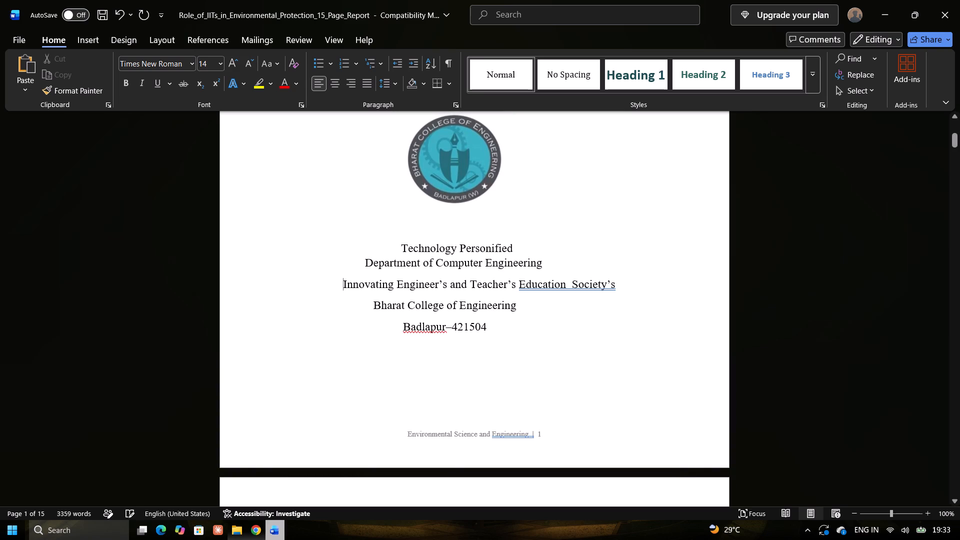
Add 4 leading spaces to the "Name of Students" line, 2 to "BY" and 4 to "Bachelor of Engineering" to align them with the title.
scroll(568, 279, "up", 12)
scroll(563, 282, "down", 2)
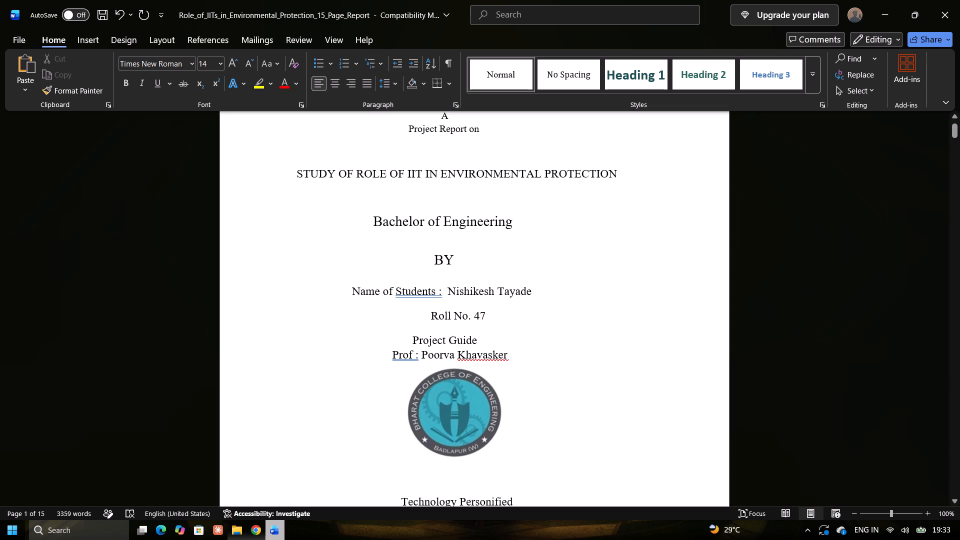
left_click(347, 293)
key("space")
key("space")
key("space")
key("space")
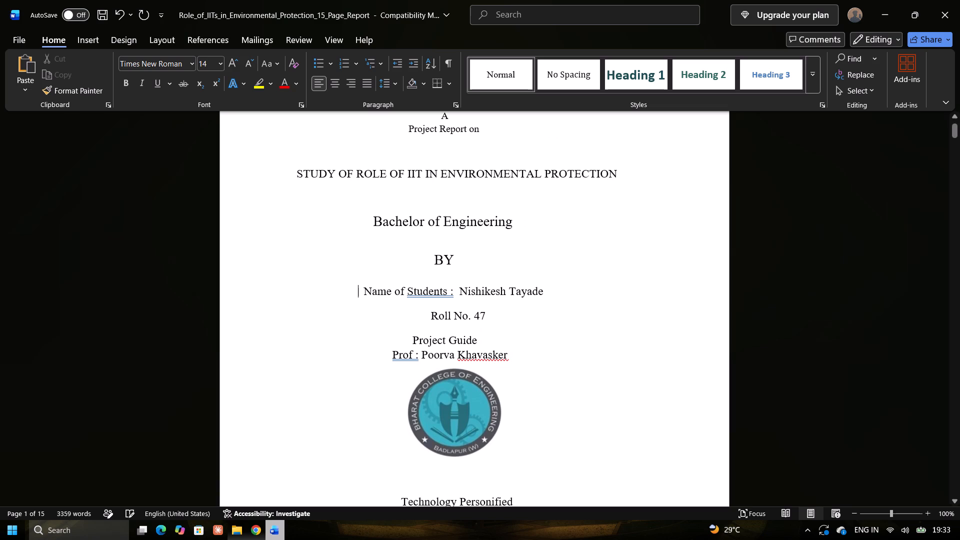
left_click(423, 258)
key("space")
key("space")
left_click(364, 222)
key("space")
key("space")
key("space")
key("space")
scroll(596, 269, "up", 1)
scroll(600, 271, "down", 1)
scroll(600, 271, "up", 1)
scroll(600, 271, "down", 2)
left_click(638, 276)
Look through the rest of the report, from the cover page's lower part to the "Suggestions and Future Scope" section.
scroll(640, 272, "down", 5)
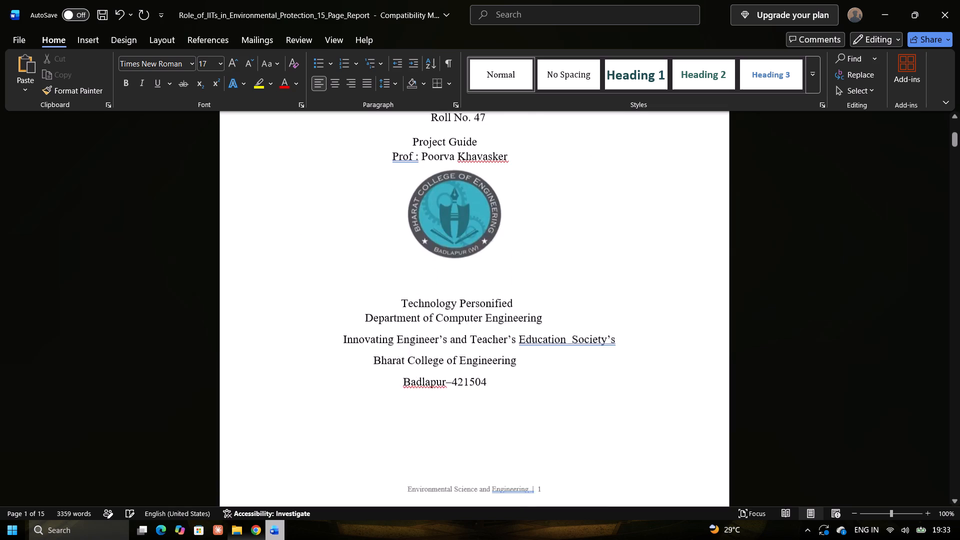
scroll(640, 272, "down", 14)
scroll(640, 272, "up", 1)
scroll(640, 272, "down", 1)
scroll(640, 272, "down", 20)
scroll(640, 272, "down", 1)
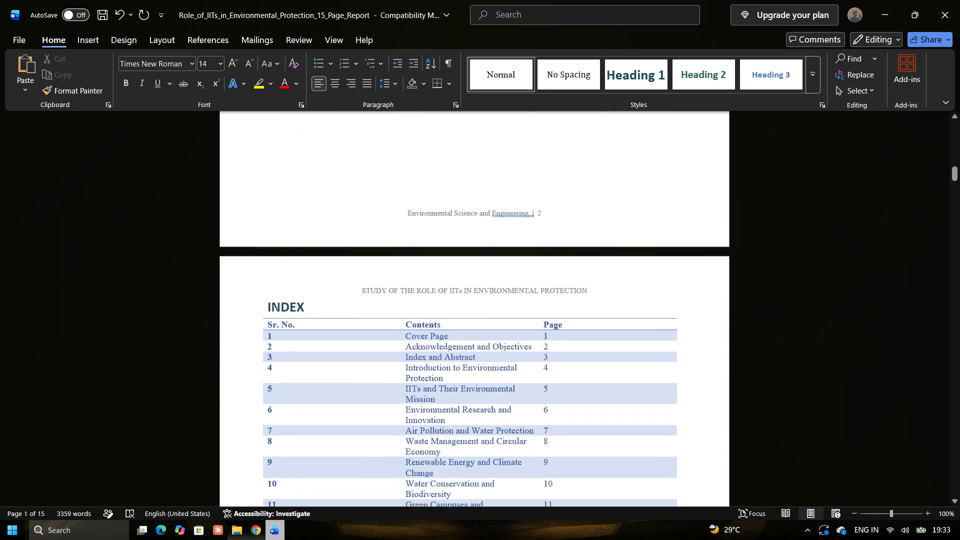
left_click_drag(952, 173, 934, 449)
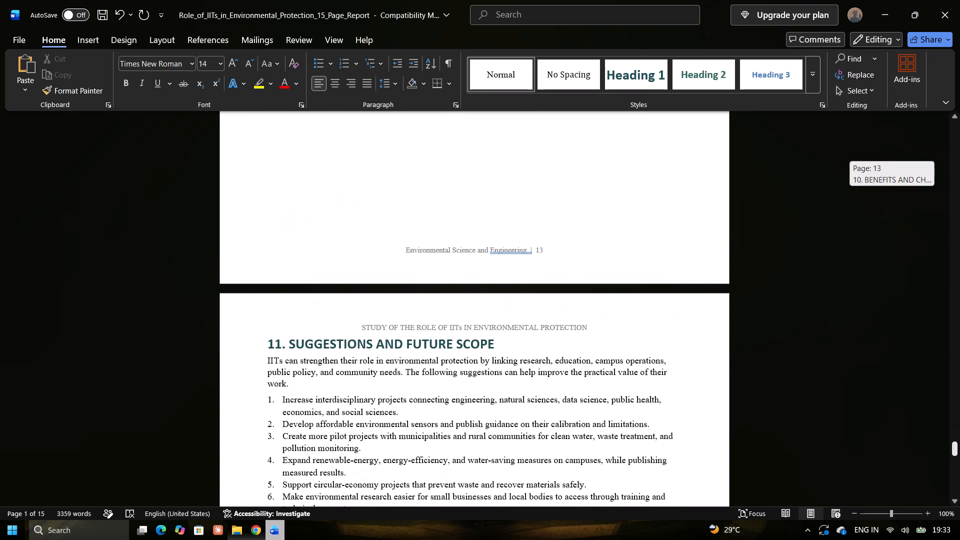
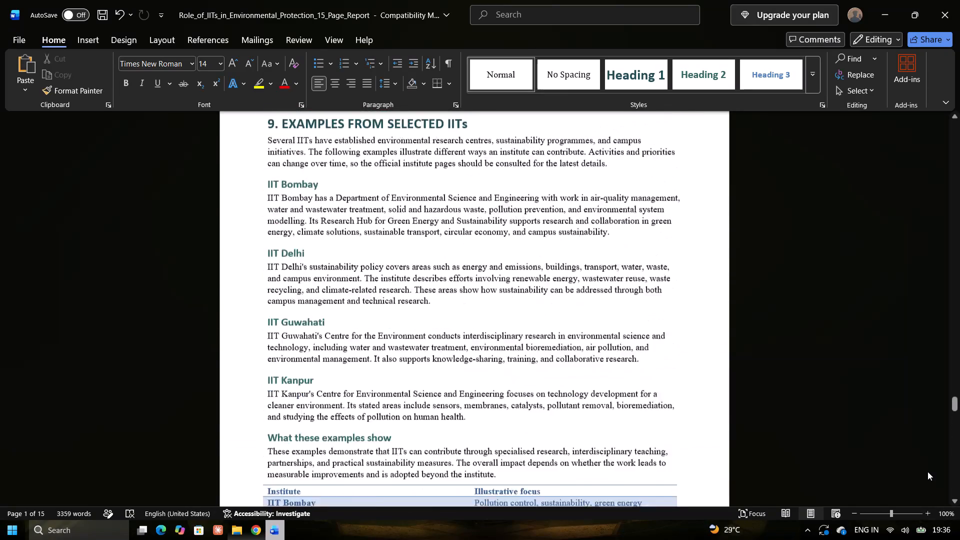
Look back through the report from section 9 to the cover page, and on to the index and abstract page.
scroll(928, 470, "up", 2)
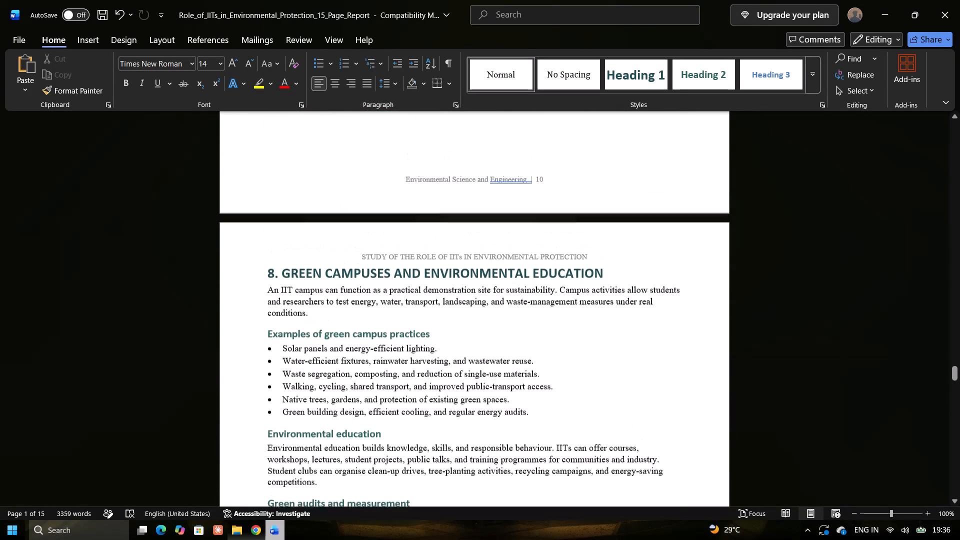
scroll(928, 470, "up", 19)
scroll(928, 470, "up", 11)
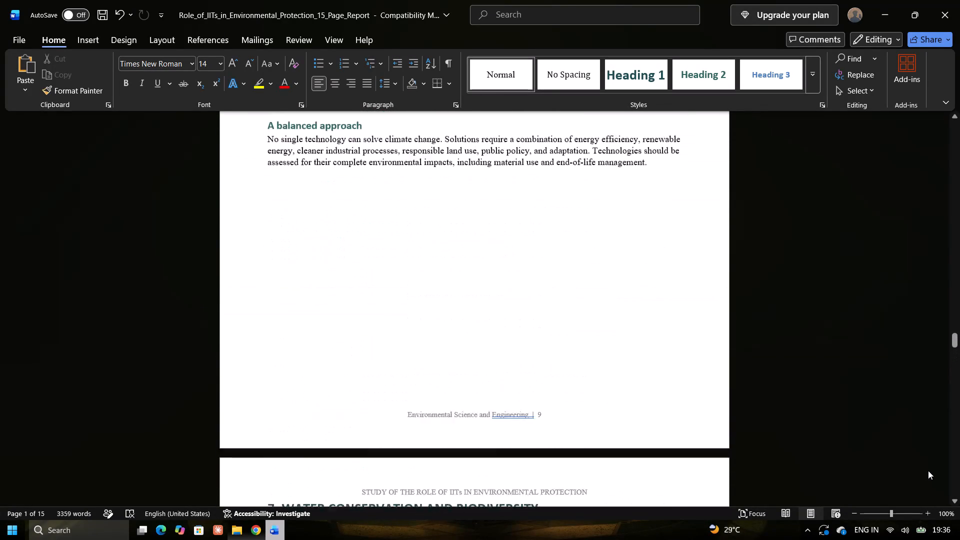
scroll(928, 470, "up", 10)
scroll(928, 470, "up", 14)
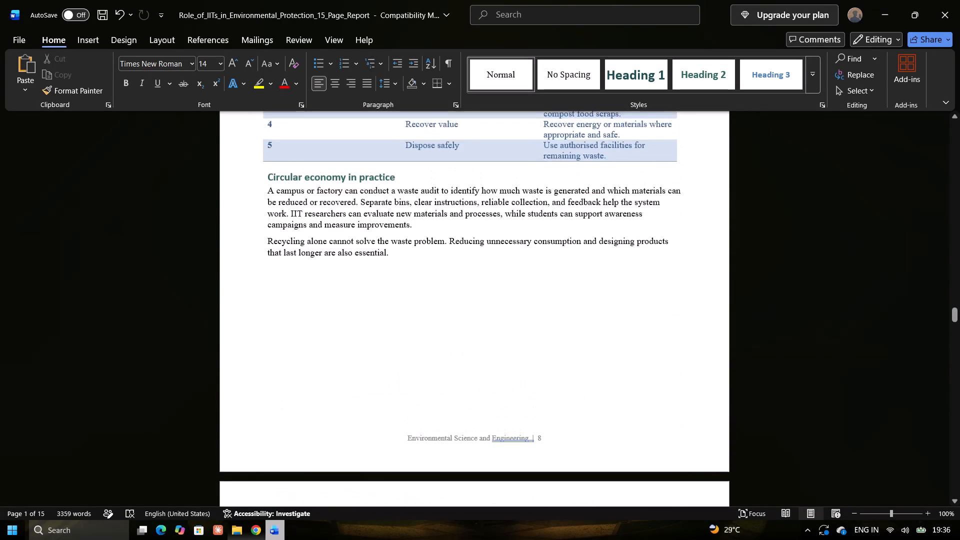
scroll(928, 470, "up", 20)
scroll(928, 470, "up", 14)
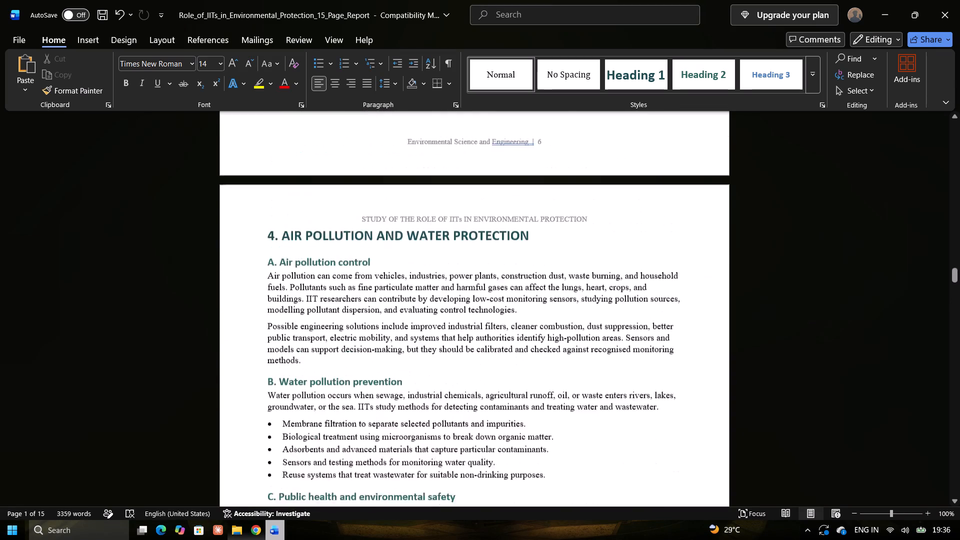
scroll(928, 470, "up", 15)
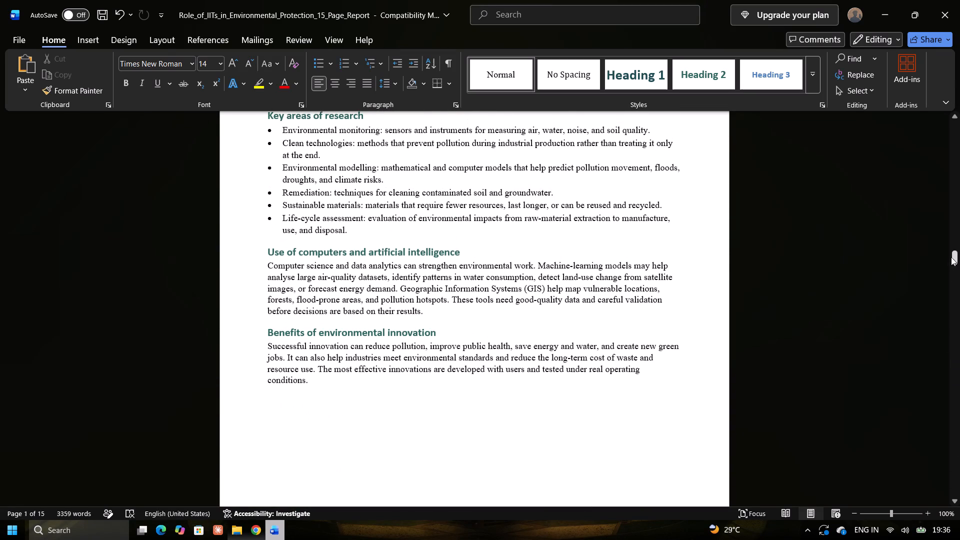
left_click_drag(951, 257, 931, 85)
scroll(723, 232, "down", 6)
scroll(723, 232, "up", 1)
scroll(723, 233, "down", 5)
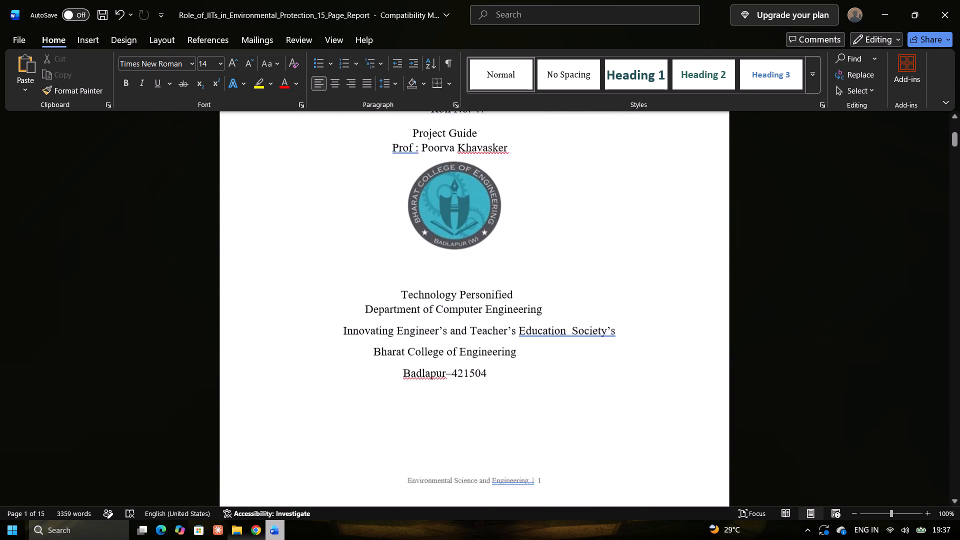
scroll(723, 234, "down", 12)
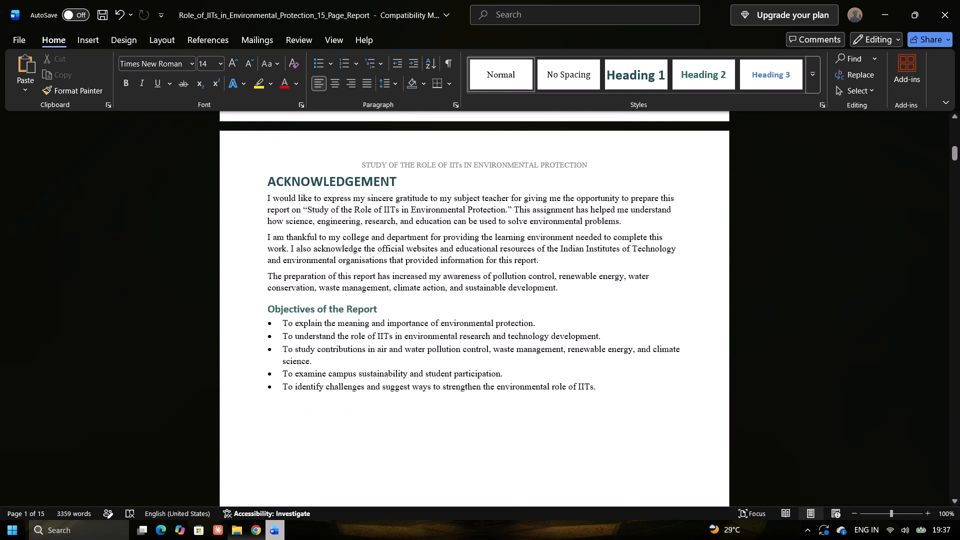
scroll(723, 236, "down", 13)
scroll(723, 236, "down", 13)
scroll(723, 236, "up", 1)
scroll(723, 236, "down", 1)
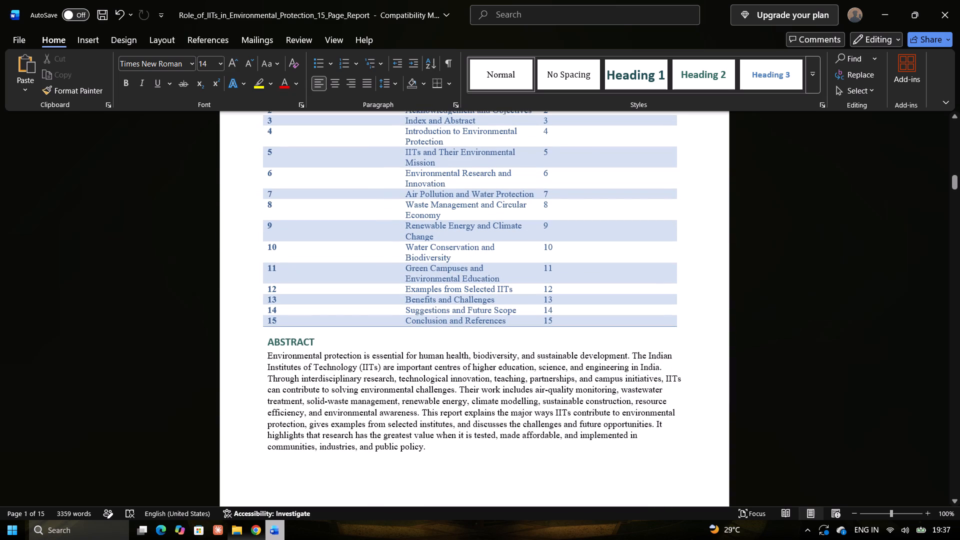
scroll(723, 236, "up", 6)
scroll(499, 321, "down", 5)
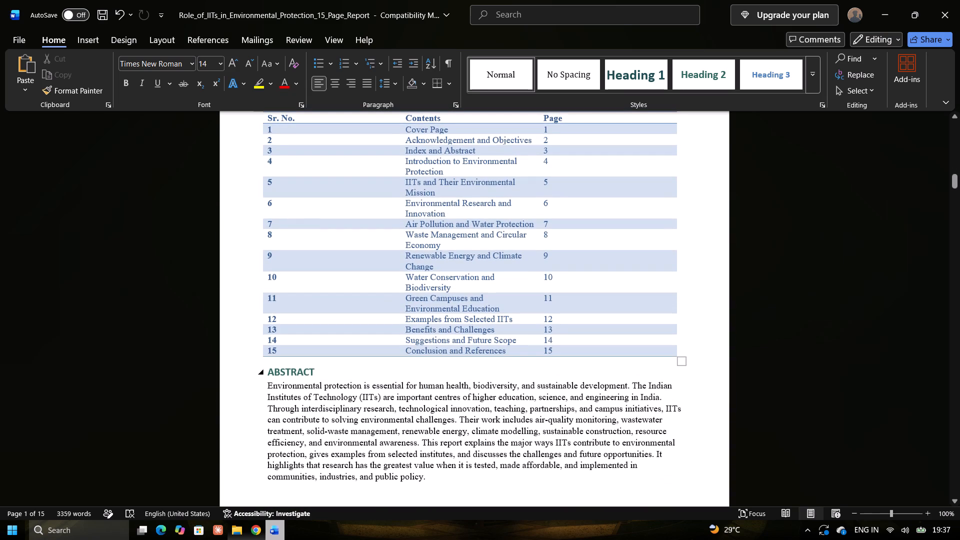
Insert 12 blank lines before the ABSTRACT heading to push the abstract from the index page onto the following page.
left_click(269, 372)
key("Return")
key("Return")
key("Return")
key("Return")
key("Return")
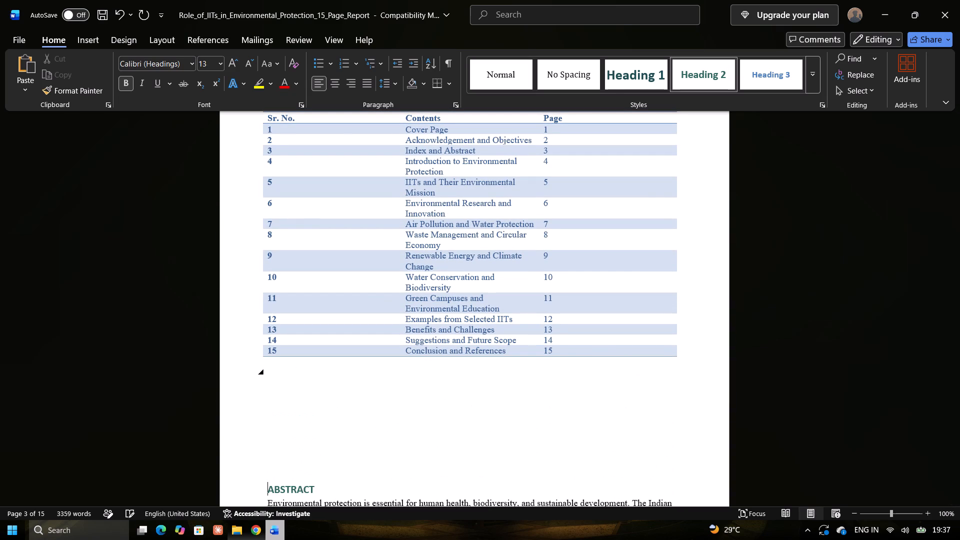
scroll(405, 367, "down", 4)
key("Return")
key("Return")
key("Return")
key("Return")
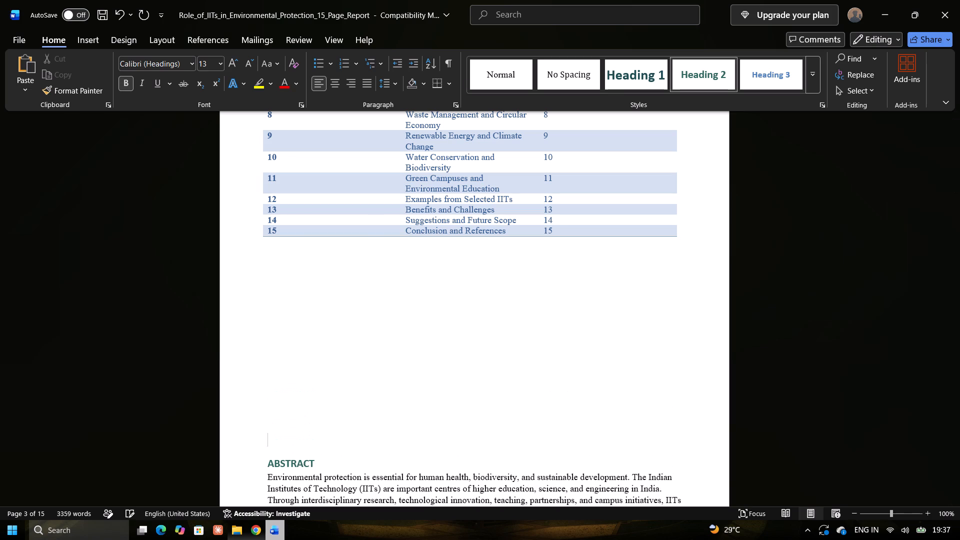
scroll(406, 369, "down", 5)
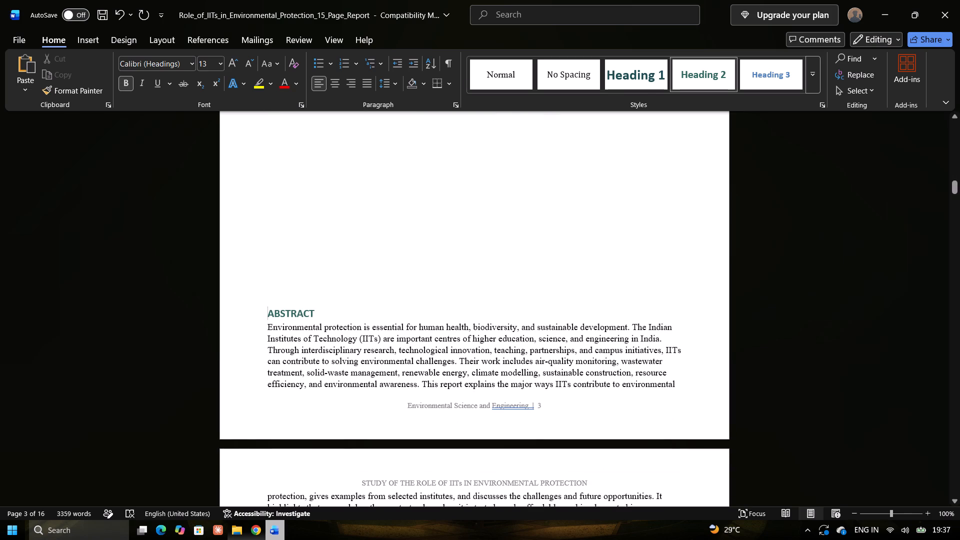
key("Return")
key("Return")
key("Return")
scroll(406, 369, "up", 1)
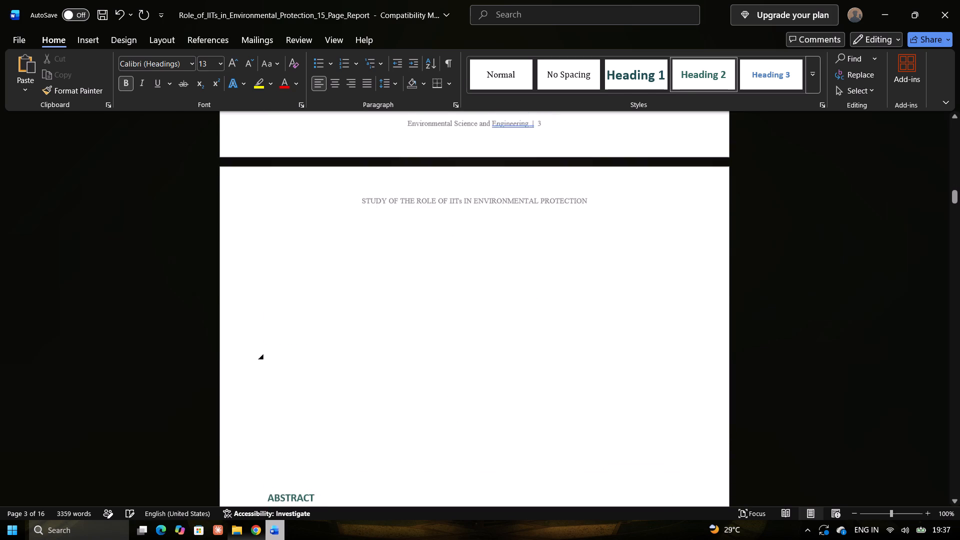
scroll(465, 385, "down", 10)
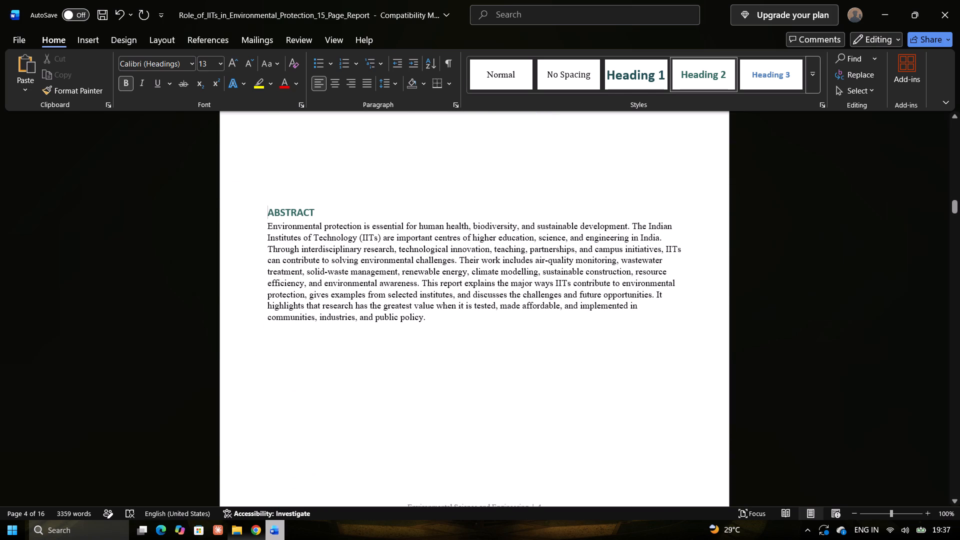
key("BackSpace")
scroll(317, 305, "up", 2)
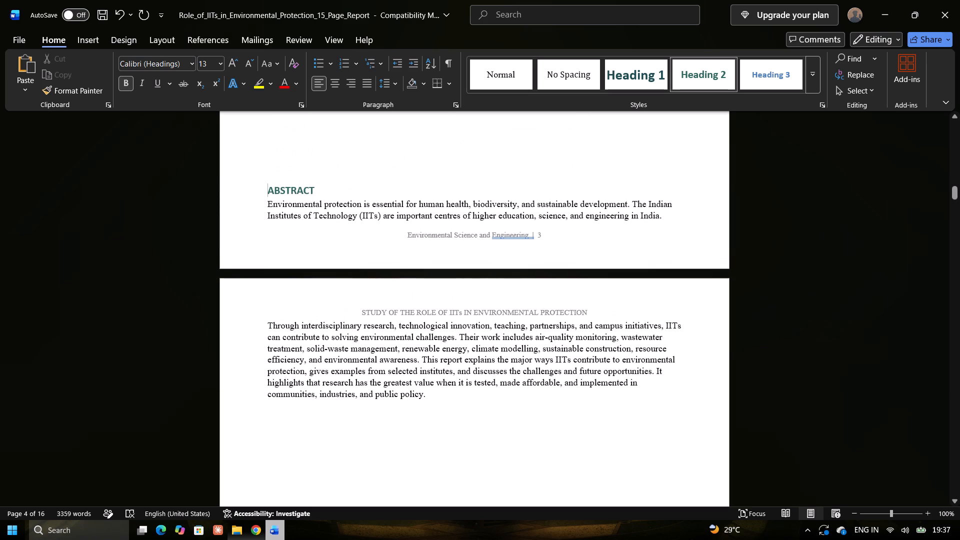
key("Return")
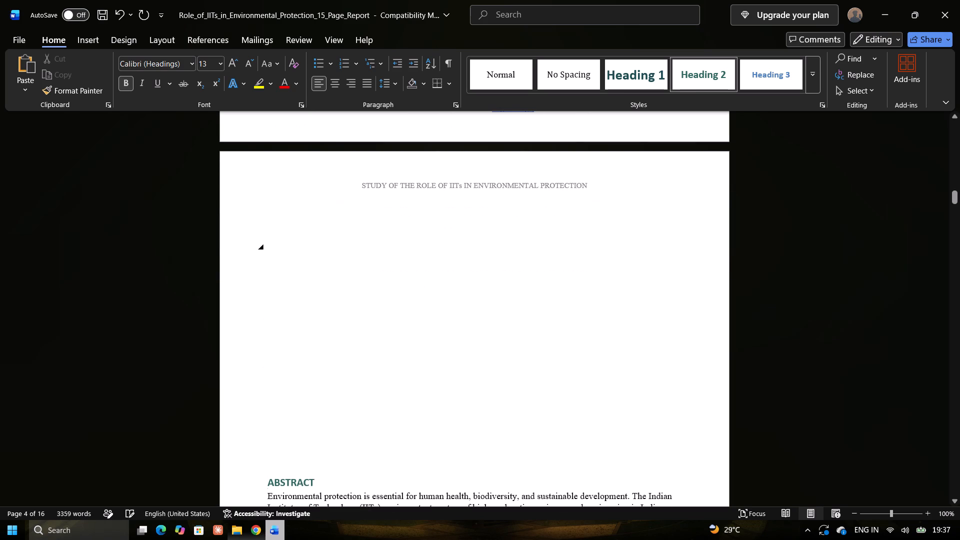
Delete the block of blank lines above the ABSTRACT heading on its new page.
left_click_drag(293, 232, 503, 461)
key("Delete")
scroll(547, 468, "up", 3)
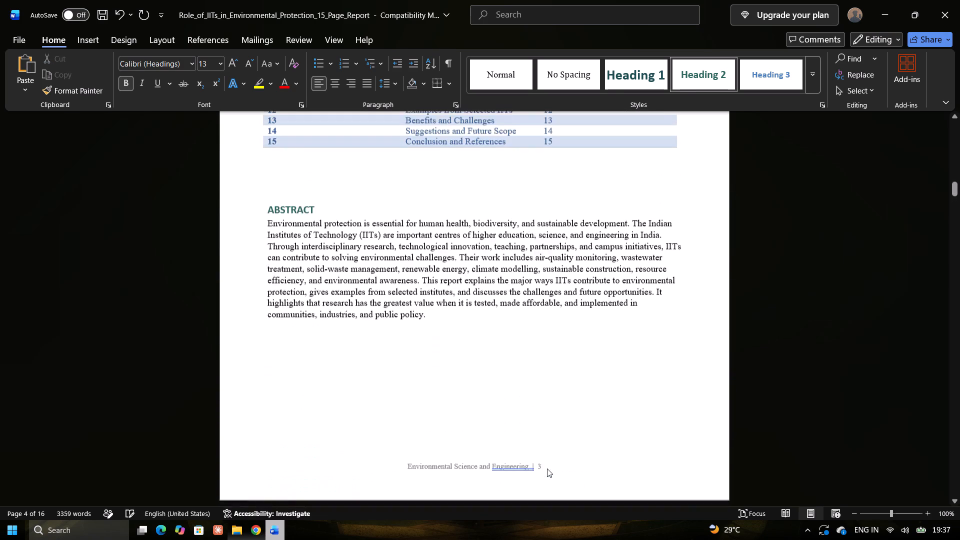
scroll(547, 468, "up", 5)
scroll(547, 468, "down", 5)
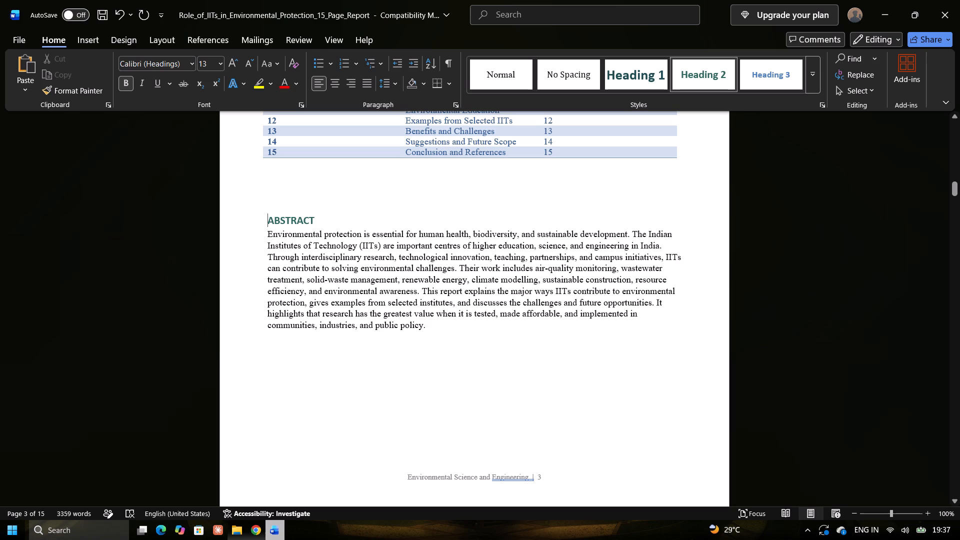
Insert 10 blank lines before the ABSTRACT heading to place the abstract on its own page after the index.
key("Return")
key("Return")
key("Return")
key("Return")
key("Return")
key("Return")
key("Return")
key("Return")
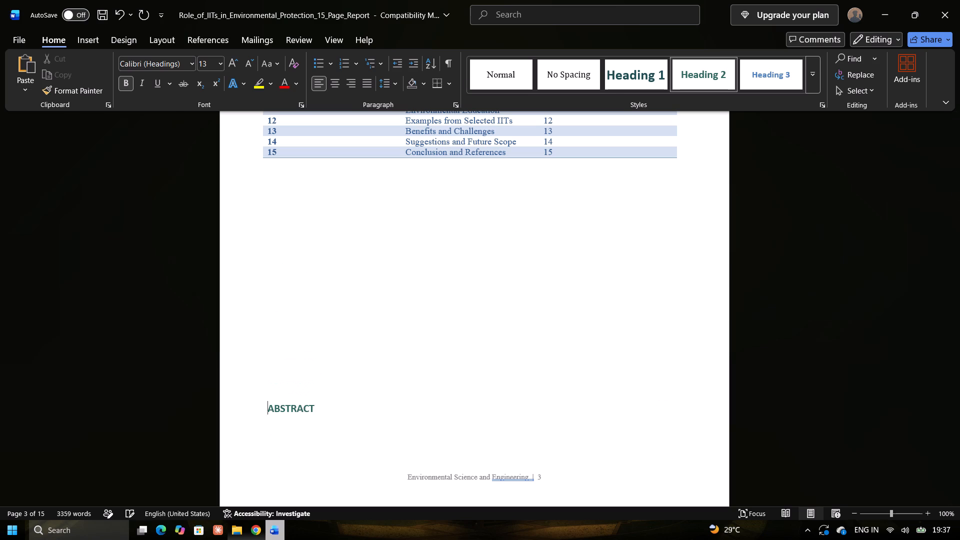
key("Return")
key("Return")
scroll(255, 231, "down", 2)
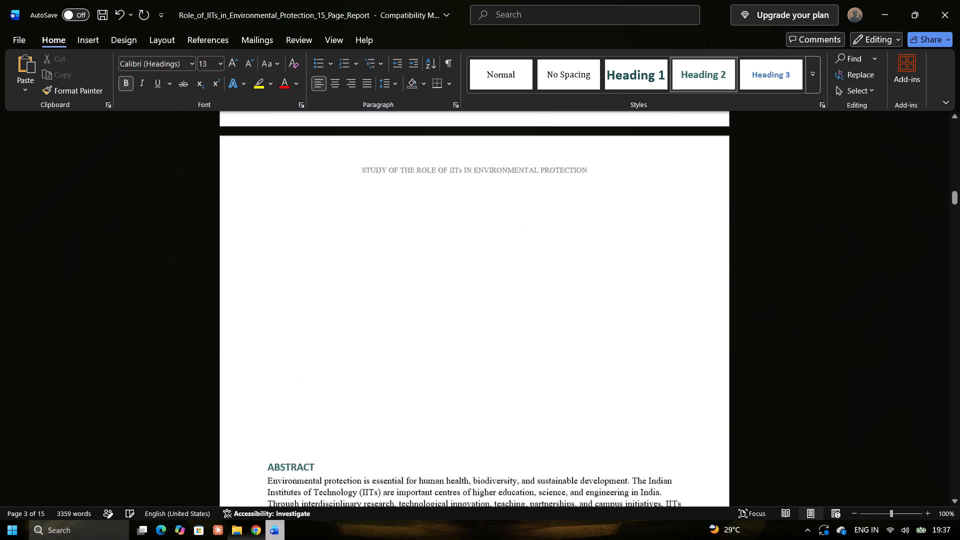
scroll(262, 236, "down", 5)
scroll(493, 238, "down", 6)
scroll(429, 267, "up", 3)
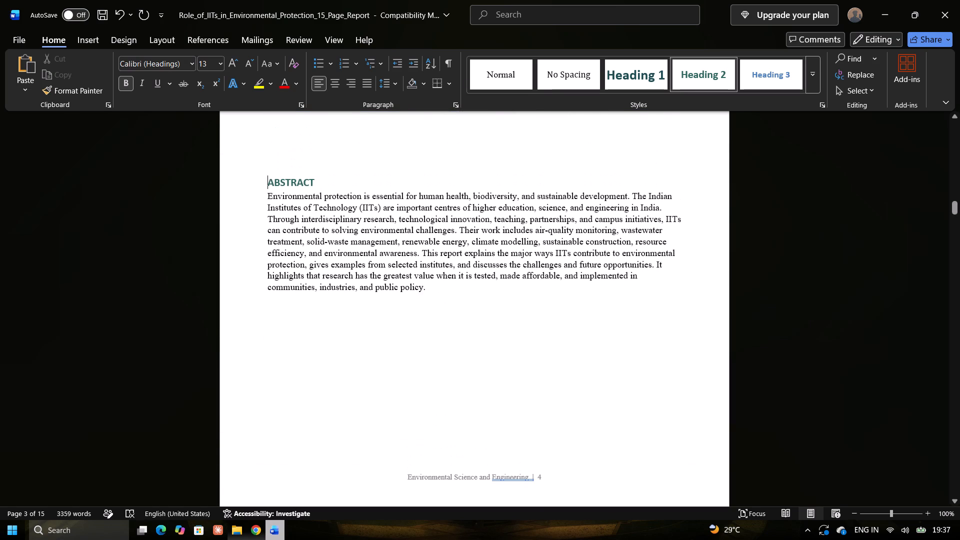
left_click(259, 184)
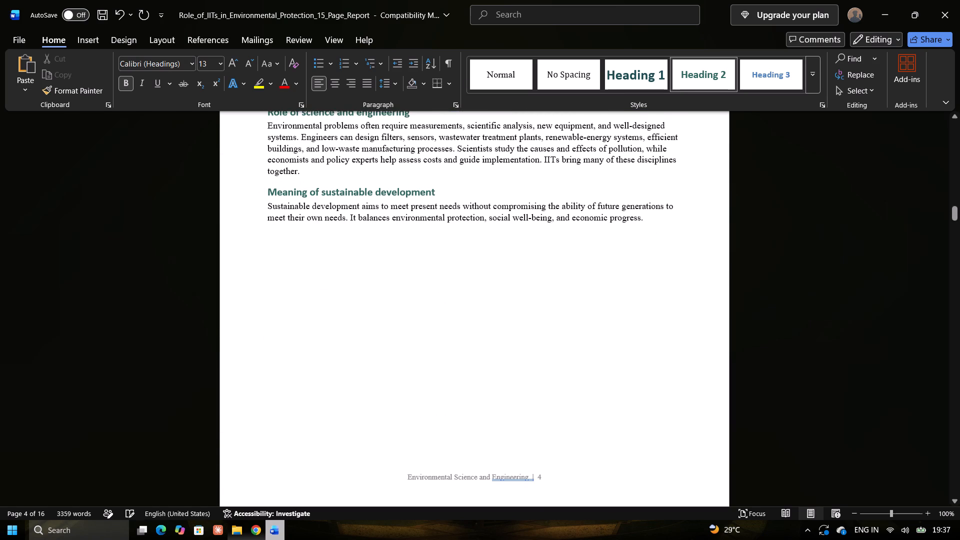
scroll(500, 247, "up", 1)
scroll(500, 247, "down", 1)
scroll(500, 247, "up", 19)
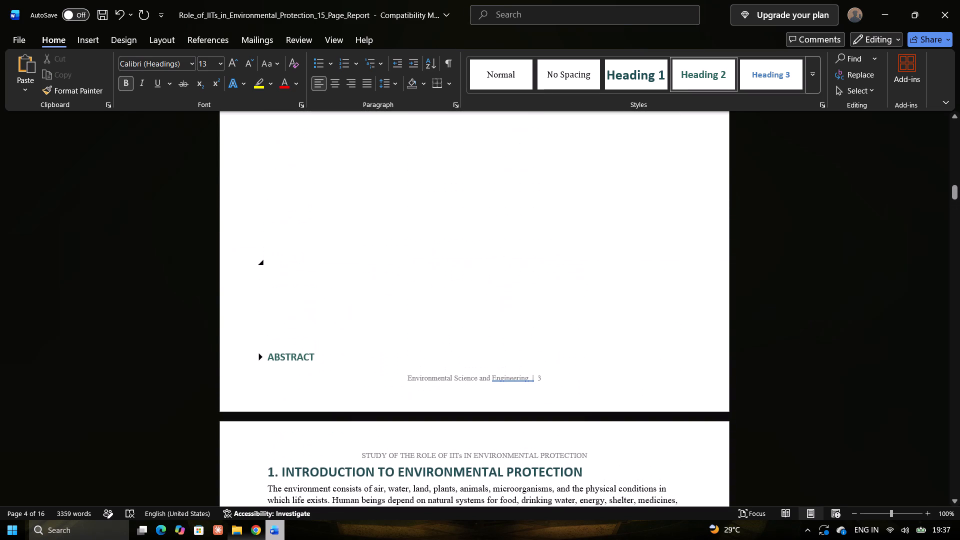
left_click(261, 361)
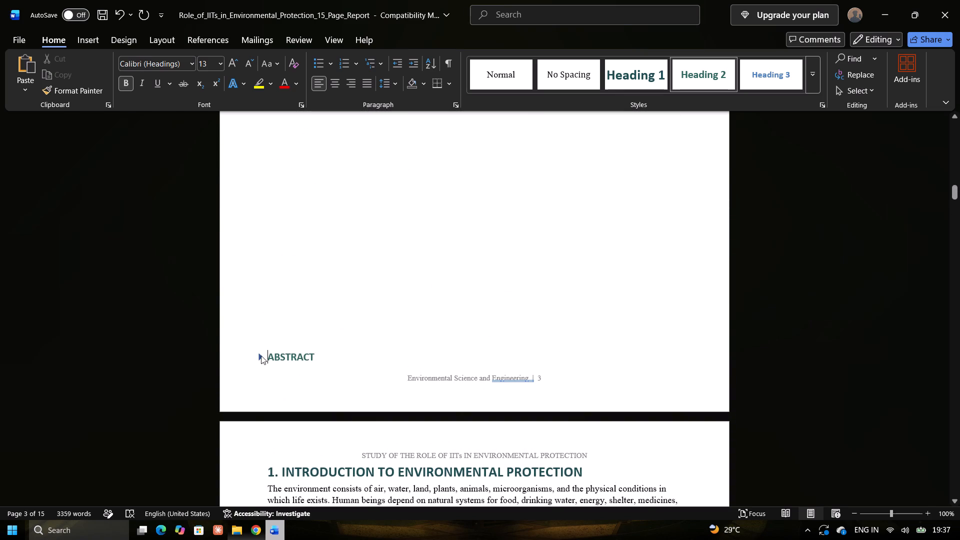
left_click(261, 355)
Copy the text "INTRODUCTION TO ENVIRONMENTAL PROTECTION" from the section 1 heading, without its number.
scroll(316, 346, "down", 6)
scroll(357, 325, "down", 9)
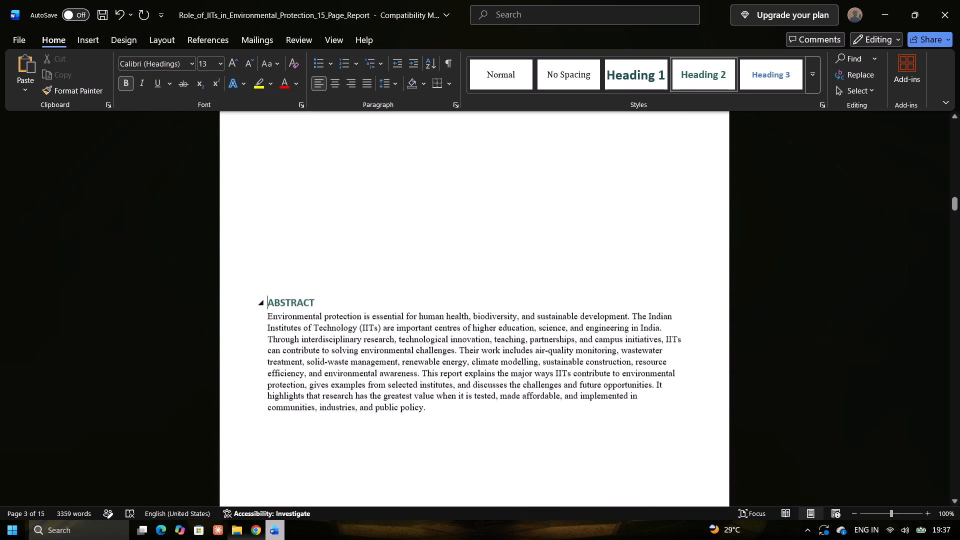
scroll(465, 303, "down", 19)
scroll(488, 302, "down", 5)
scroll(488, 302, "up", 1)
scroll(488, 302, "down", 9)
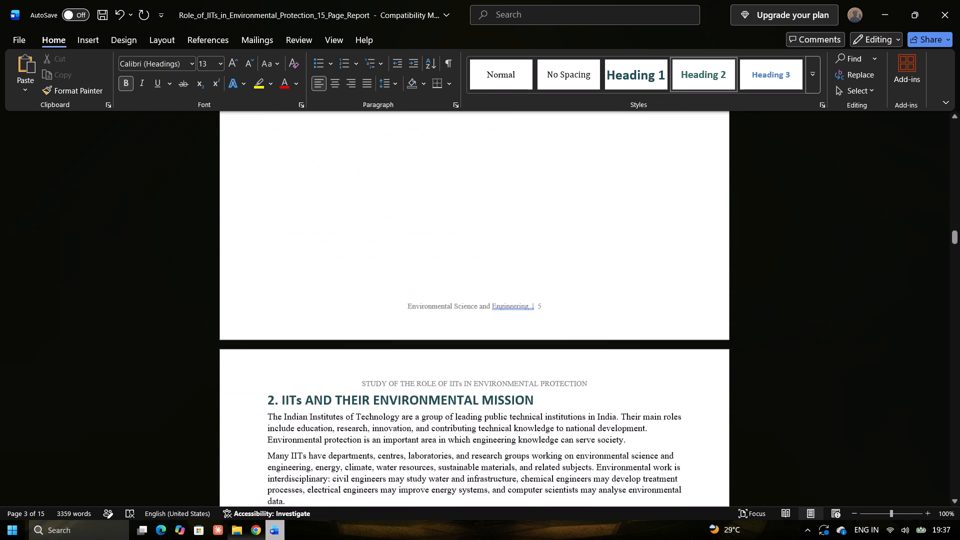
scroll(488, 302, "up", 17)
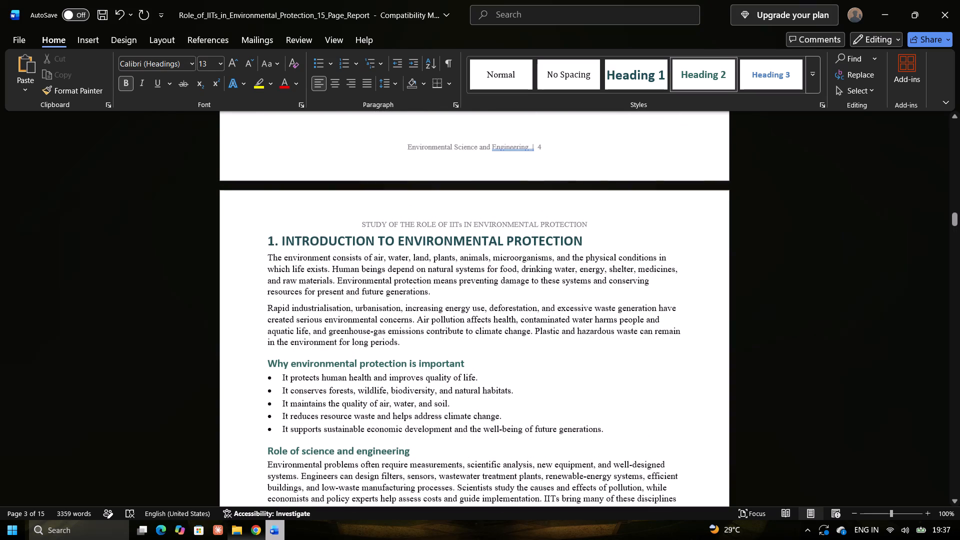
left_click_drag(285, 242, 643, 241)
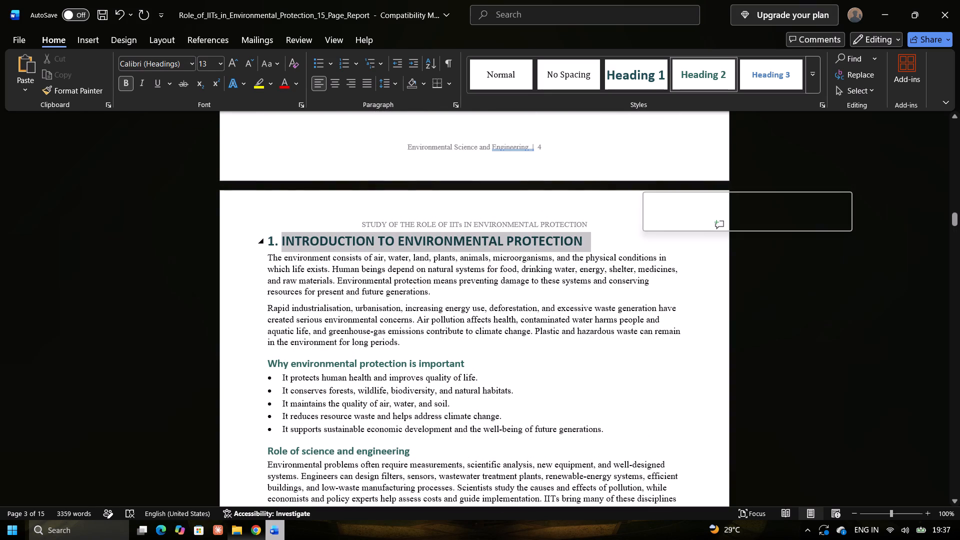
key("ctrl+c")
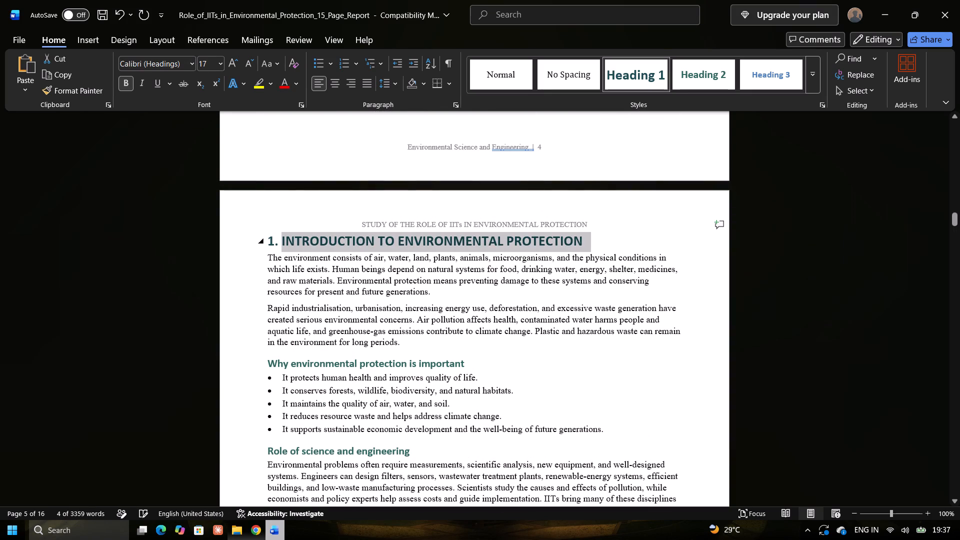
Switch to Chrome and replace the existing Google Images search with the copied "INTRODUCTION TO ENVIRONMENTAL PROTECTION" heading.
left_click(234, 532)
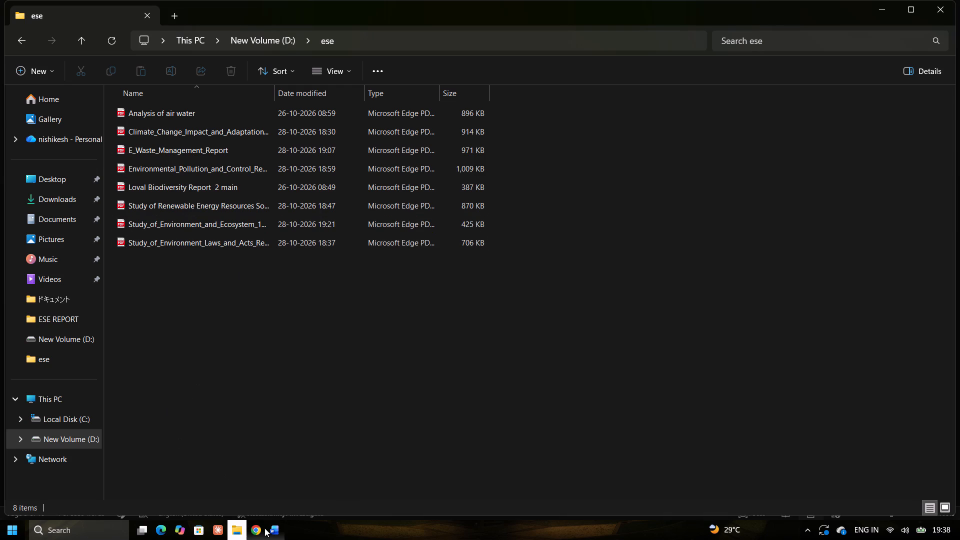
left_click(250, 529)
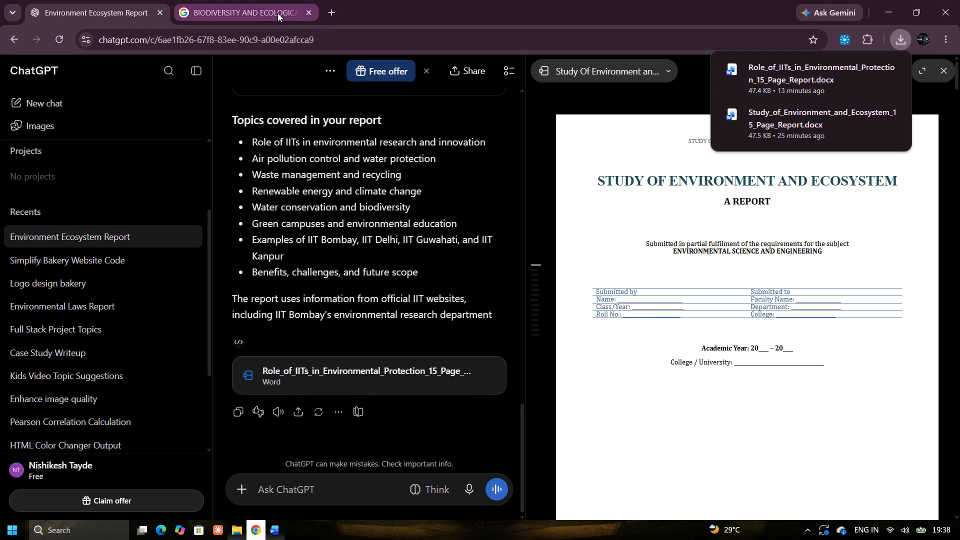
left_click(264, 12)
left_click_drag(341, 78, 73, 75)
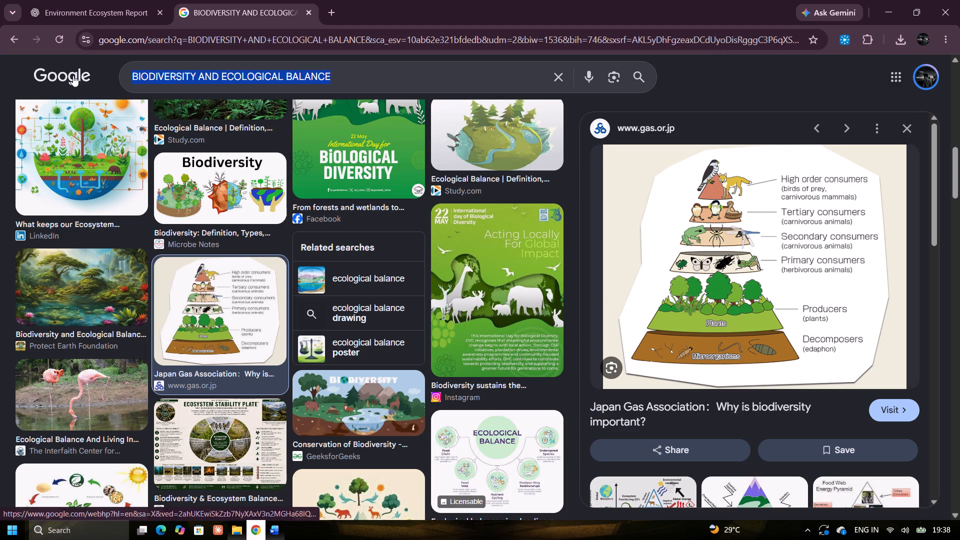
key("BackSpace")
key("ctrl+v")
key("Return")
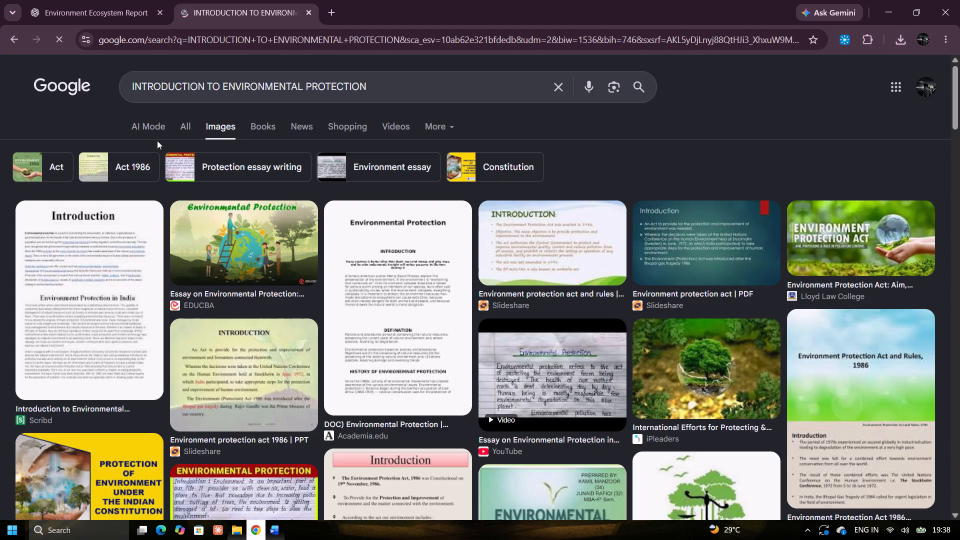
Copy the EDUCBA "Environmental Protection" globe illustration from the image search results.
scroll(282, 278, "down", 5)
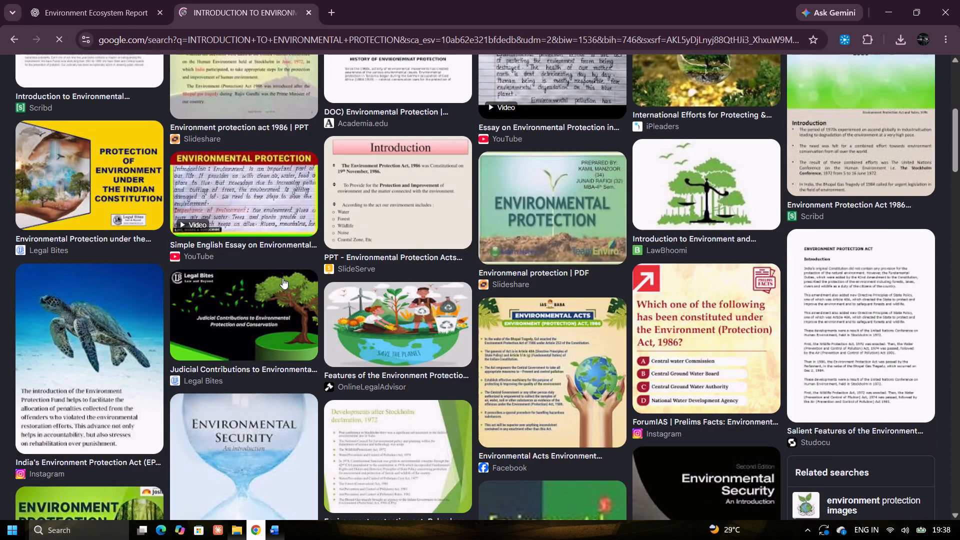
scroll(282, 278, "up", 5)
left_click(256, 219)
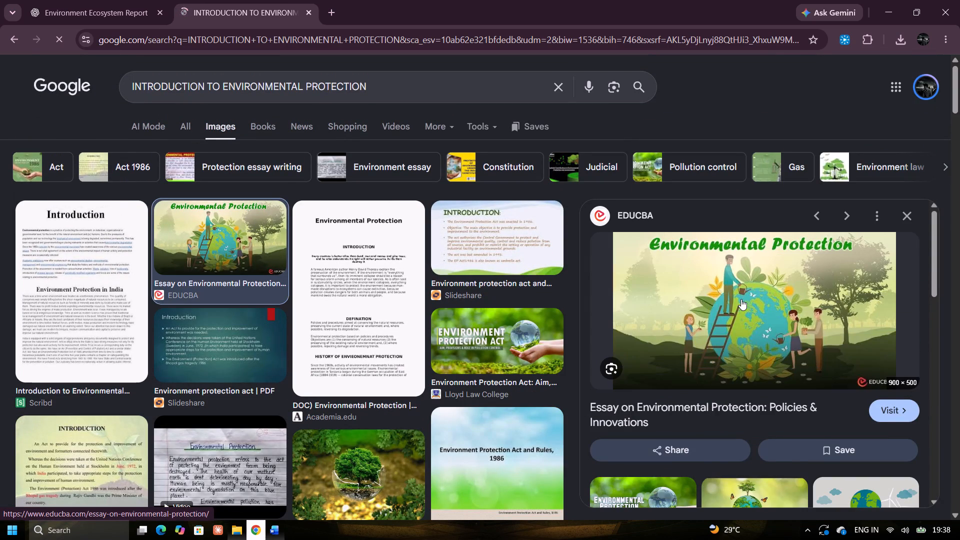
right_click(741, 299)
left_click(777, 224)
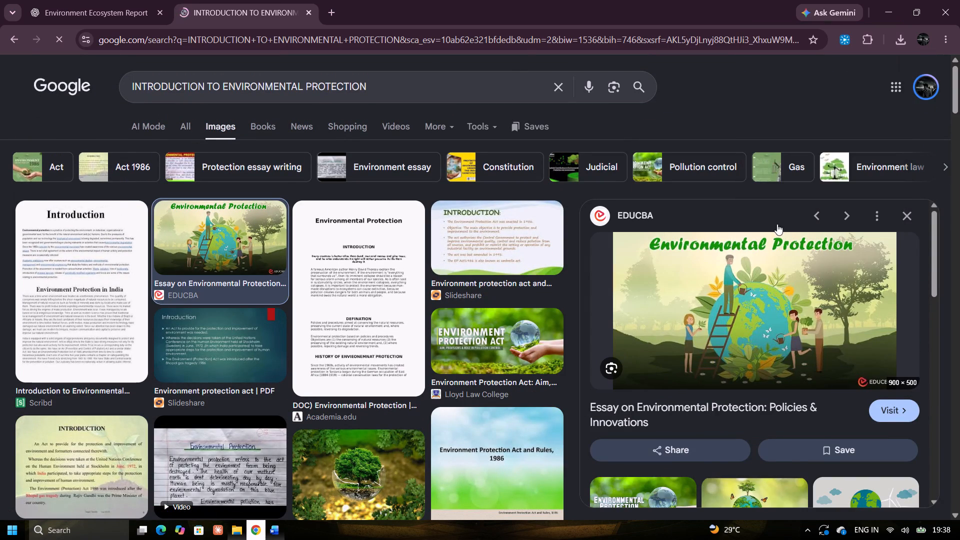
Switch to the IITs report in Word and paste the image on a new line below the "Meaning of sustainable development" paragraph.
left_click(267, 537)
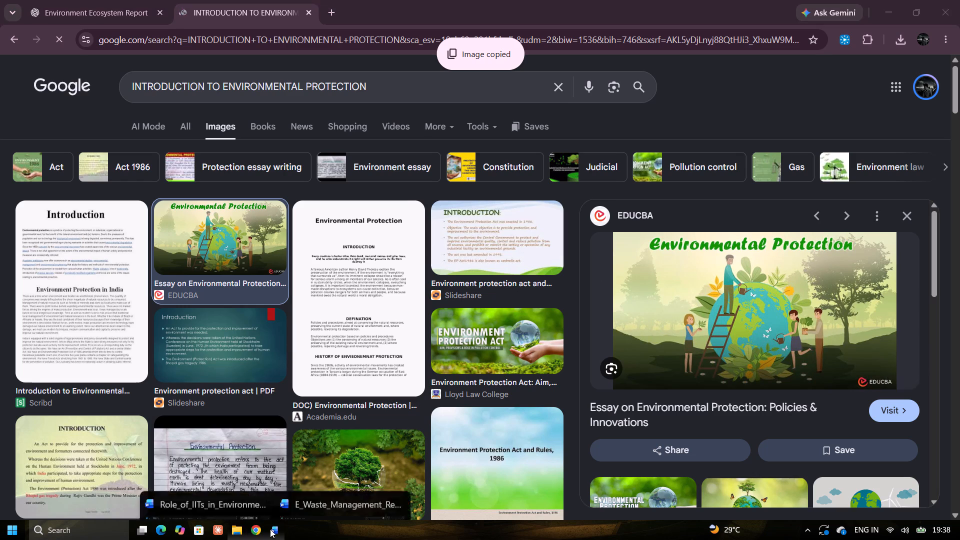
left_click(230, 469)
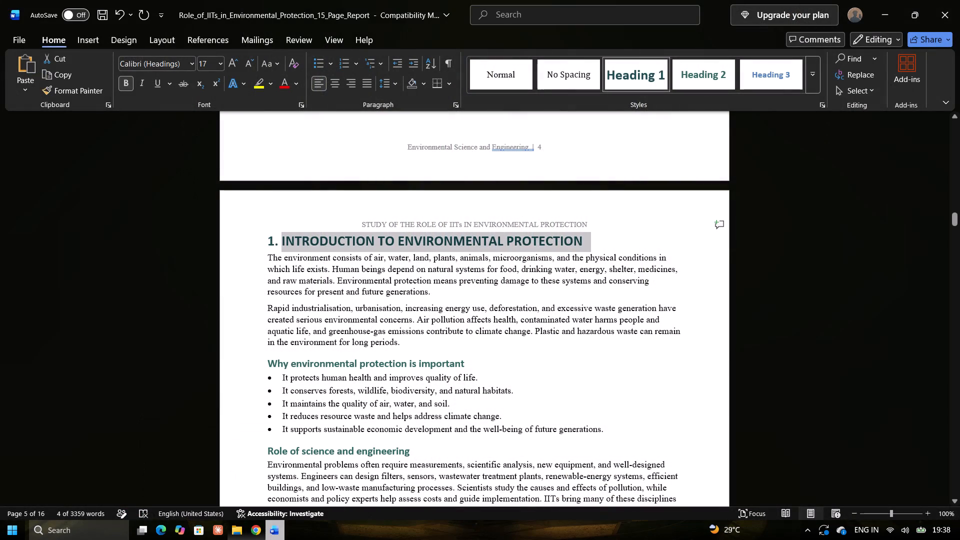
scroll(347, 449, "down", 7)
left_click(654, 355)
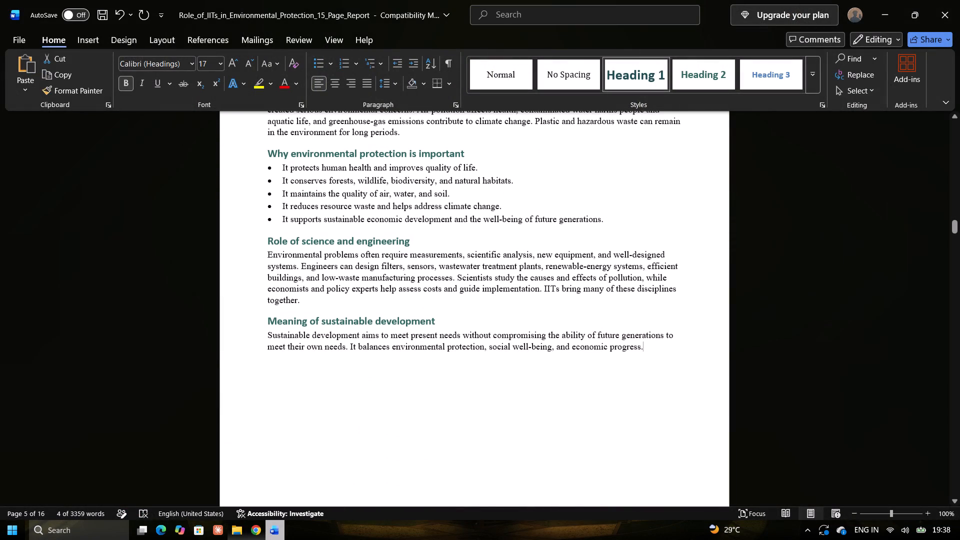
key("Return")
key("ctrl+v")
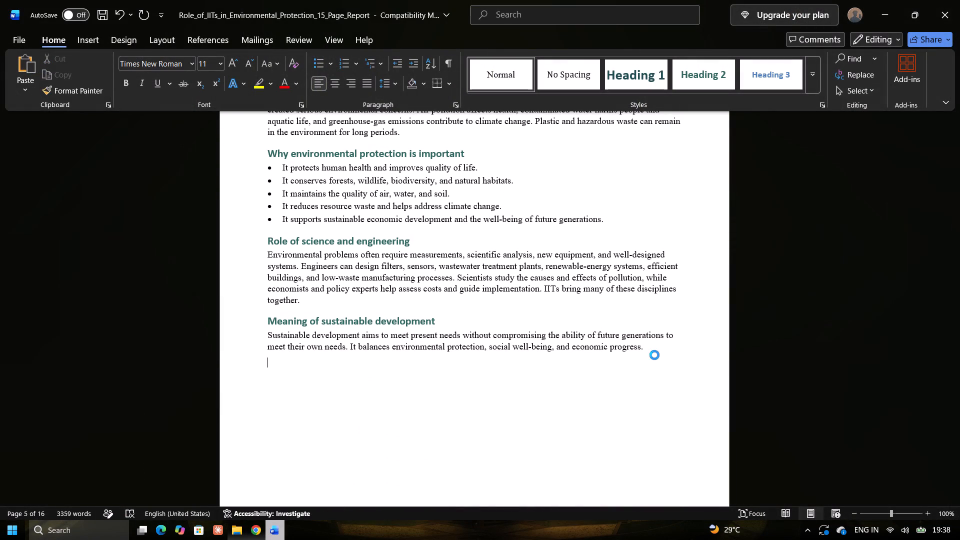
Delete the blank page between the pasted section 1 image and the section 2 heading.
scroll(655, 354, "up", 1)
scroll(655, 354, "down", 12)
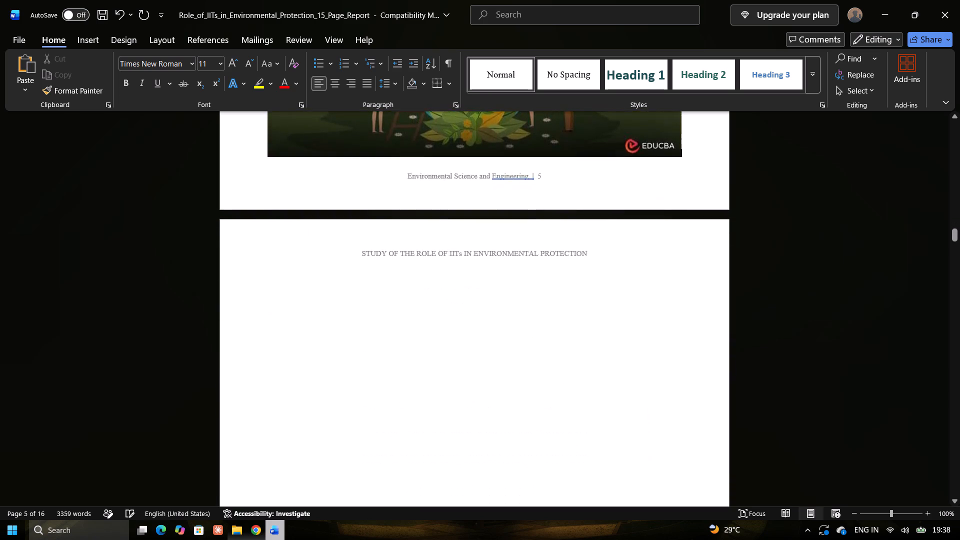
scroll(655, 354, "down", 13)
scroll(655, 354, "up", 1)
scroll(655, 354, "down", 7)
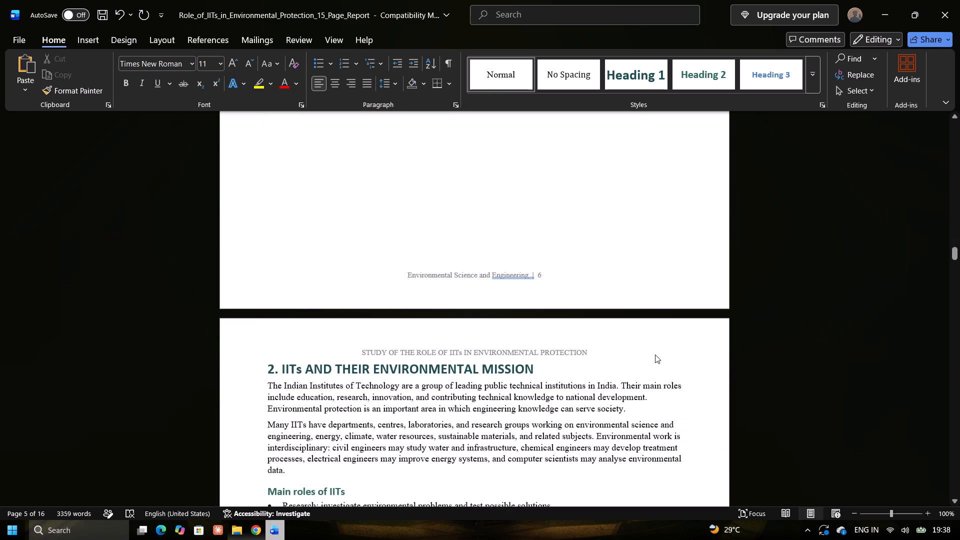
scroll(655, 354, "up", 20)
scroll(655, 354, "up", 11)
scroll(655, 354, "down", 1)
scroll(655, 354, "up", 2)
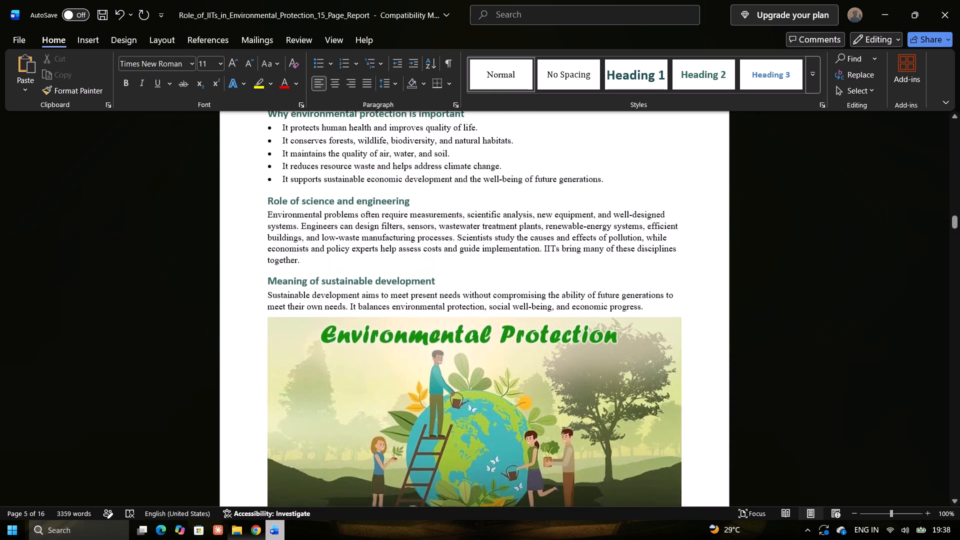
scroll(655, 354, "up", 7)
scroll(655, 354, "down", 9)
scroll(655, 354, "up", 1)
scroll(655, 354, "down", 1)
scroll(655, 354, "up", 1)
scroll(655, 354, "down", 20)
scroll(655, 354, "down", 1)
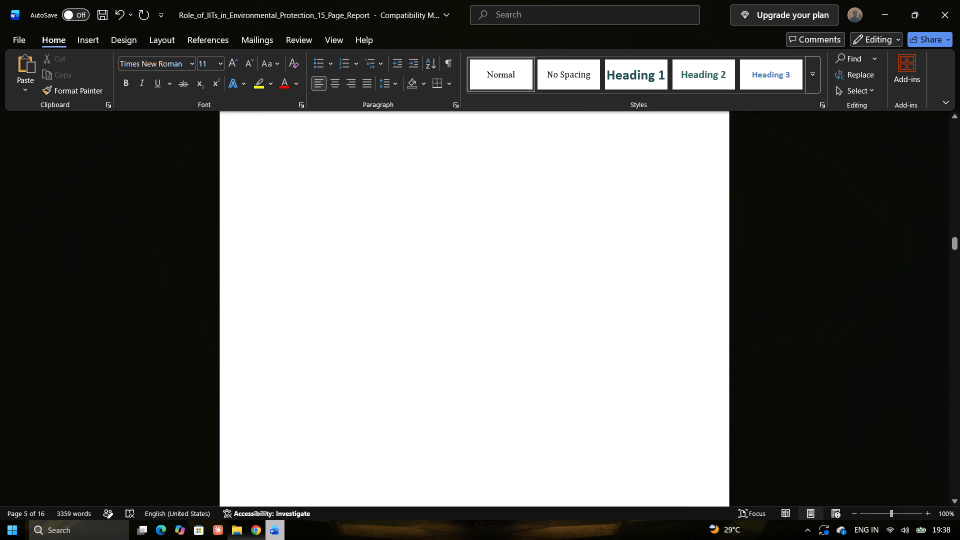
scroll(548, 367, "up", 3)
scroll(414, 339, "up", 5)
left_click(445, 344)
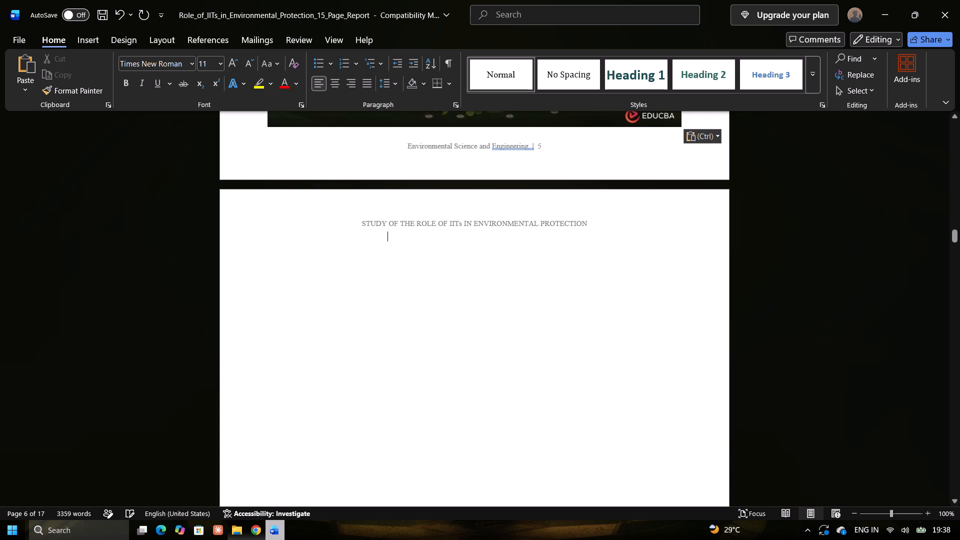
double_click(256, 299)
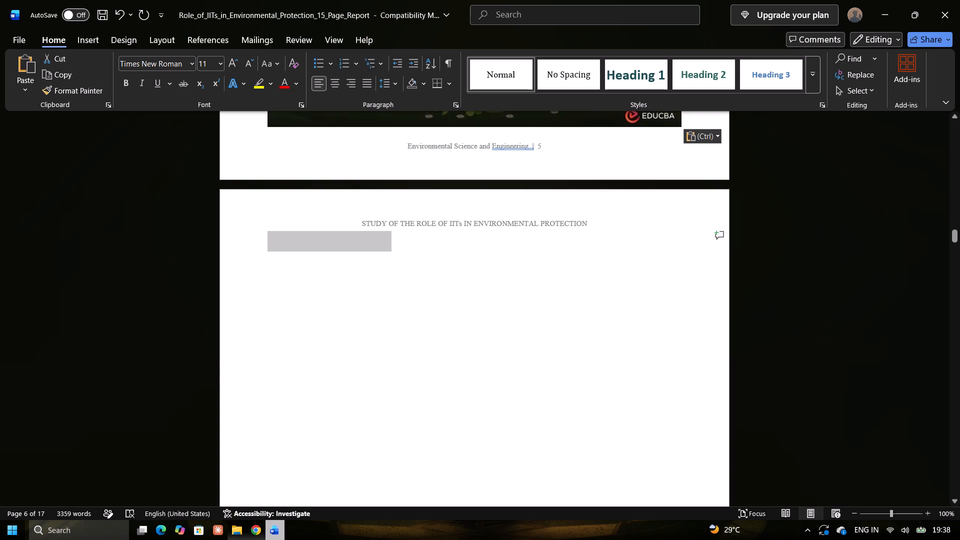
double_click(241, 301)
key("Delete")
right_click(241, 301)
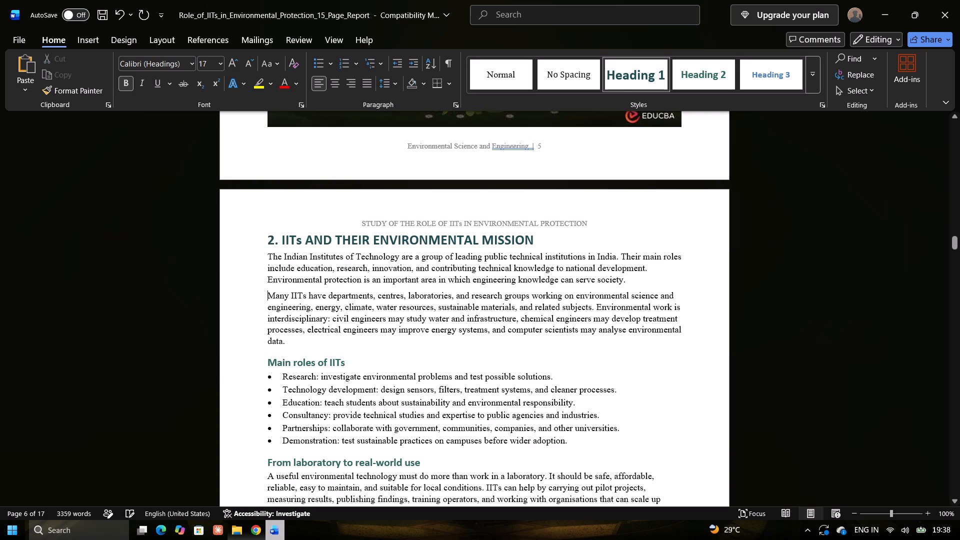
scroll(241, 301, "up", 5)
left_click(774, 308)
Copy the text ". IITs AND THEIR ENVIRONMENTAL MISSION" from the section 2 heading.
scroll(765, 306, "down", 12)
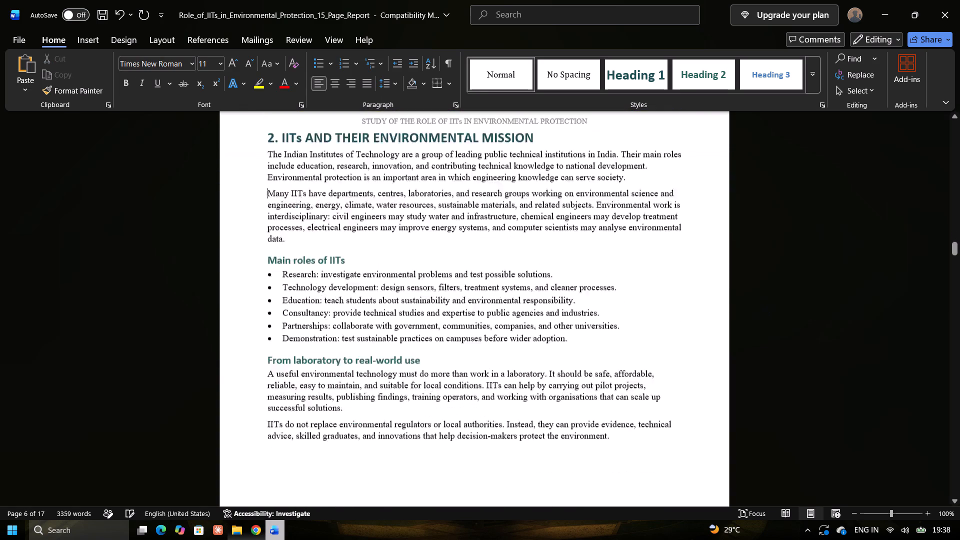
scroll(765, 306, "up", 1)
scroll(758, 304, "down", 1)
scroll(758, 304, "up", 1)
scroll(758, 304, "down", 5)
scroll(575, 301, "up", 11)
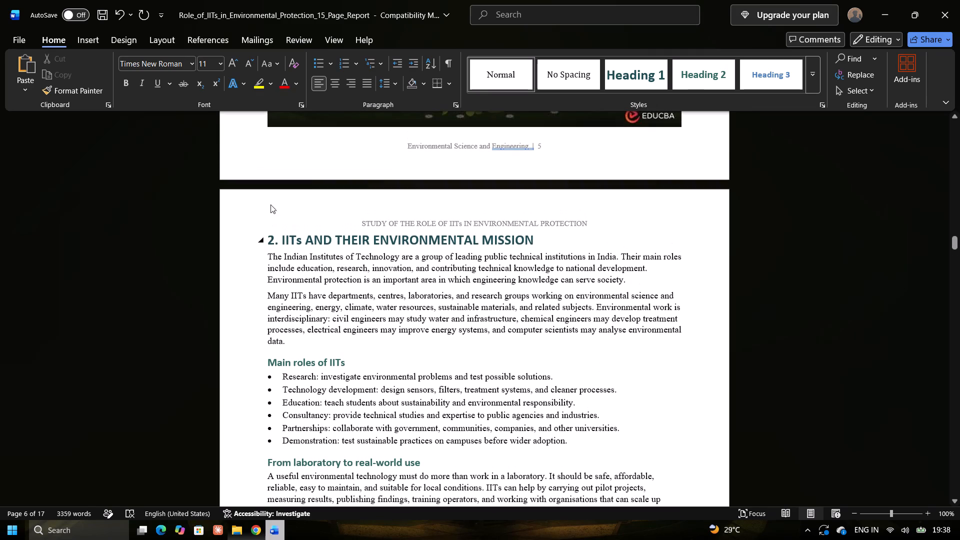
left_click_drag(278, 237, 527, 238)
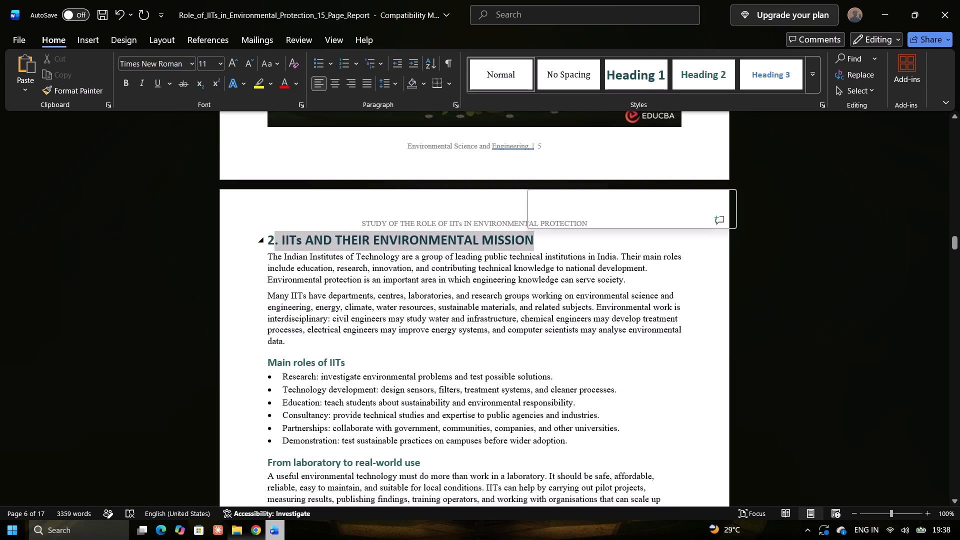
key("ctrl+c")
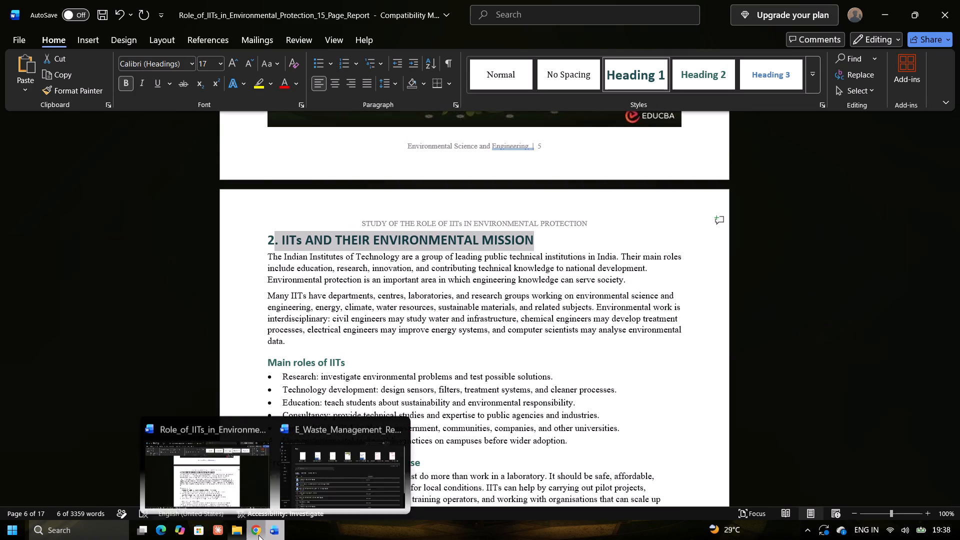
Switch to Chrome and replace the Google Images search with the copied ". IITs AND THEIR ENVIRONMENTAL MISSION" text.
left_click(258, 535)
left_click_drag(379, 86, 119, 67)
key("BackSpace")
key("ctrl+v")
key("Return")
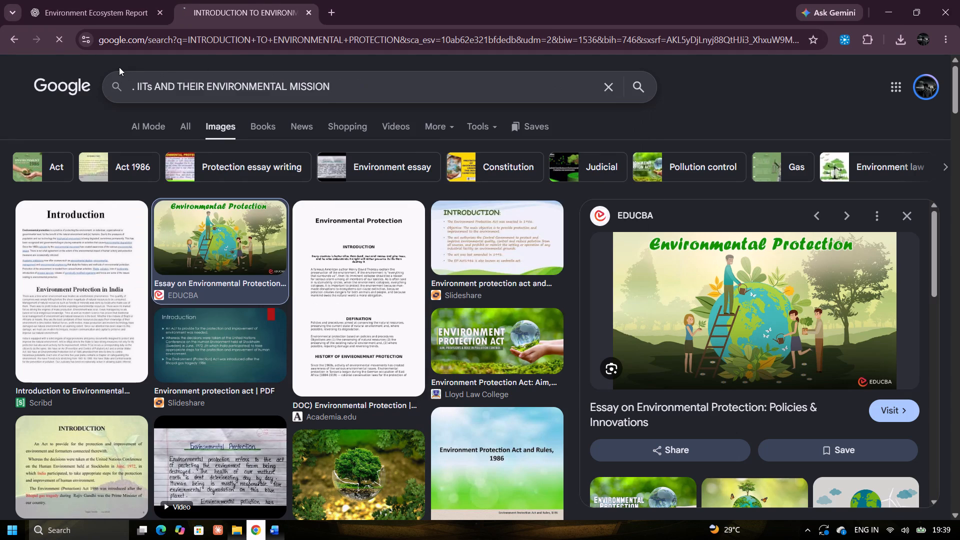
Browse the image results for an illustration suited to section 2, and return to the previous search.
scroll(236, 142, "down", 4)
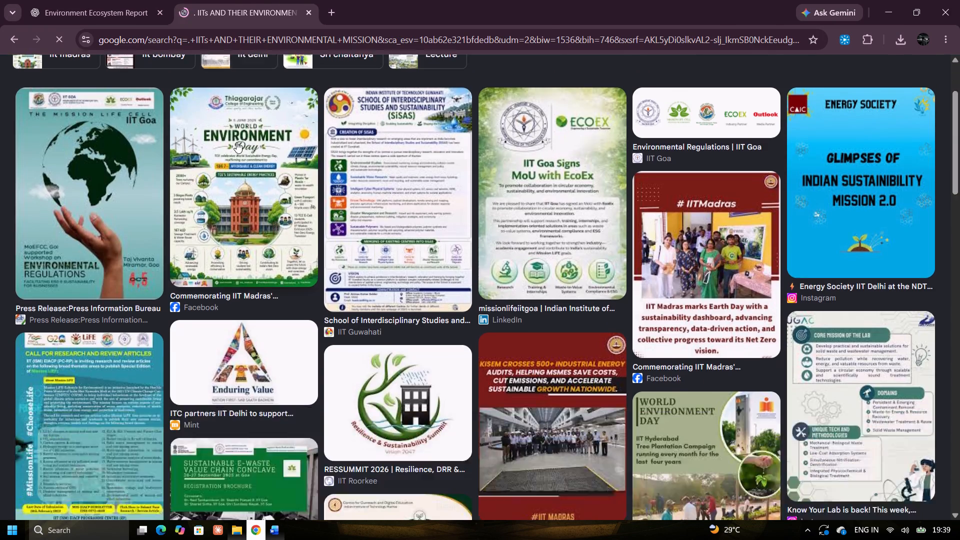
scroll(236, 142, "down", 2)
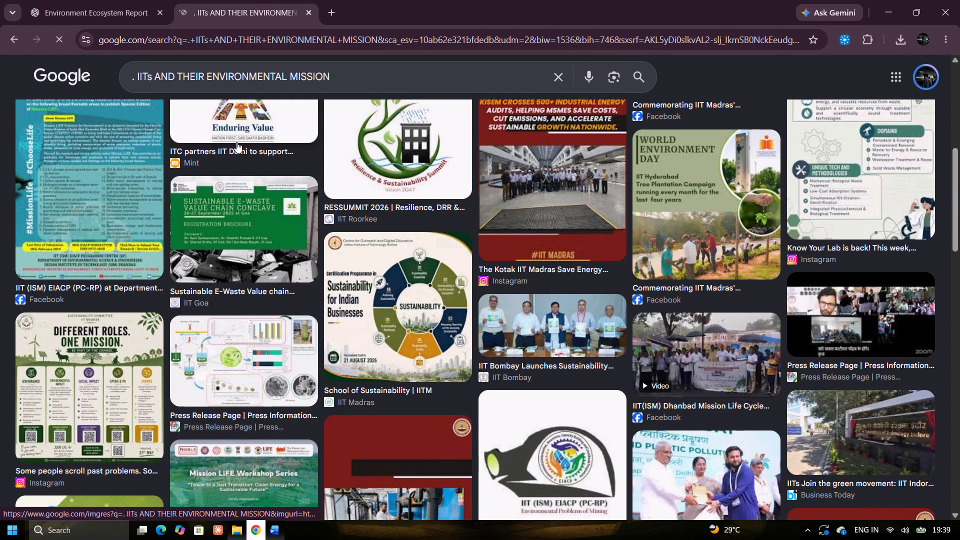
scroll(236, 142, "down", 7)
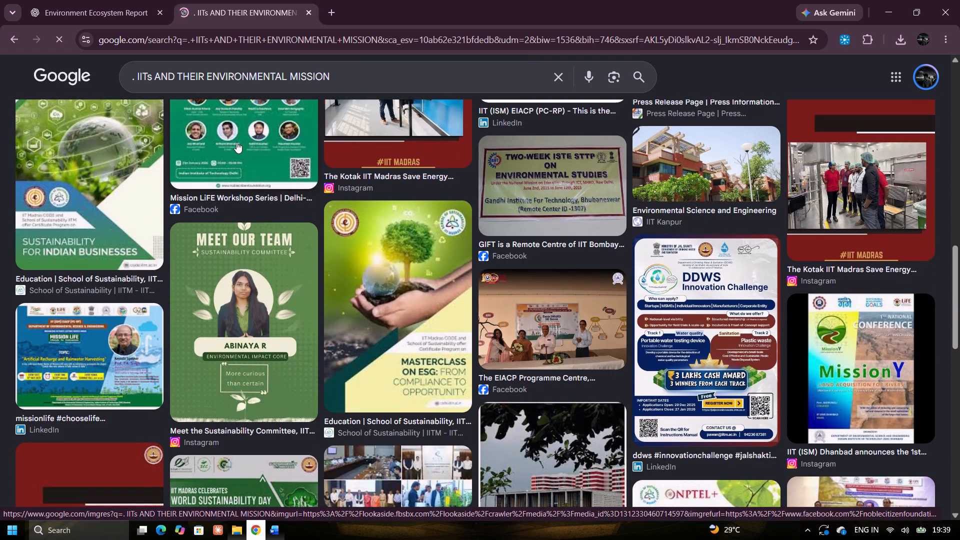
scroll(236, 142, "down", 7)
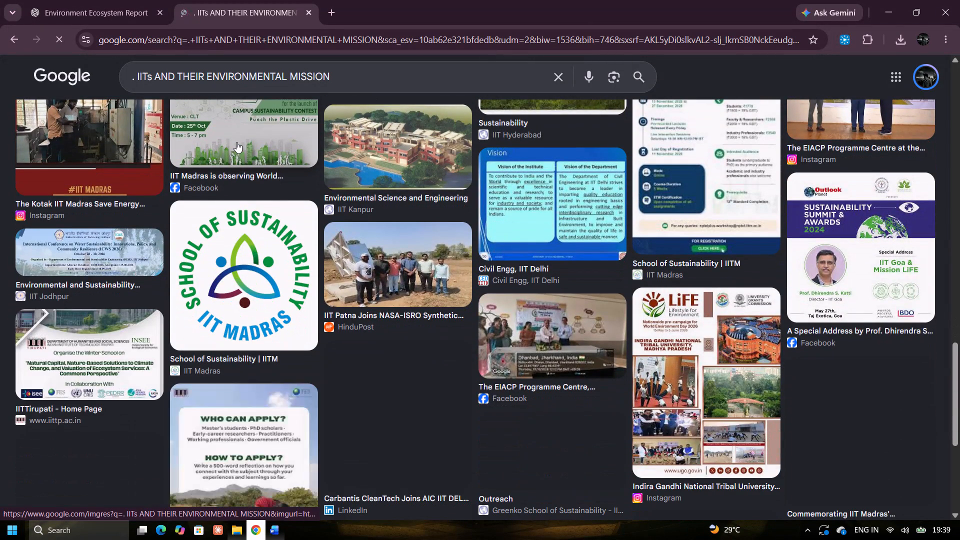
scroll(236, 142, "up", 11)
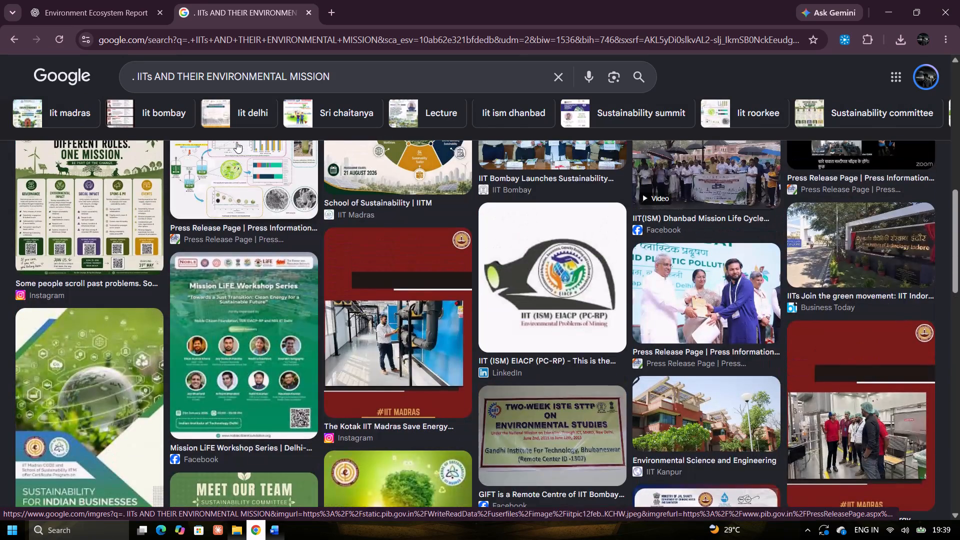
scroll(236, 142, "up", 10)
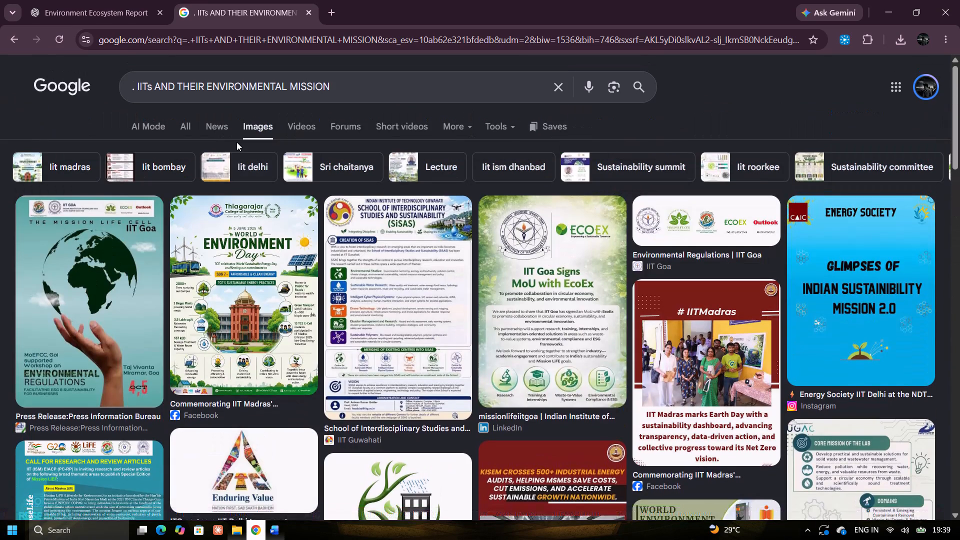
scroll(236, 142, "down", 5)
scroll(236, 142, "up", 1)
scroll(236, 142, "down", 1)
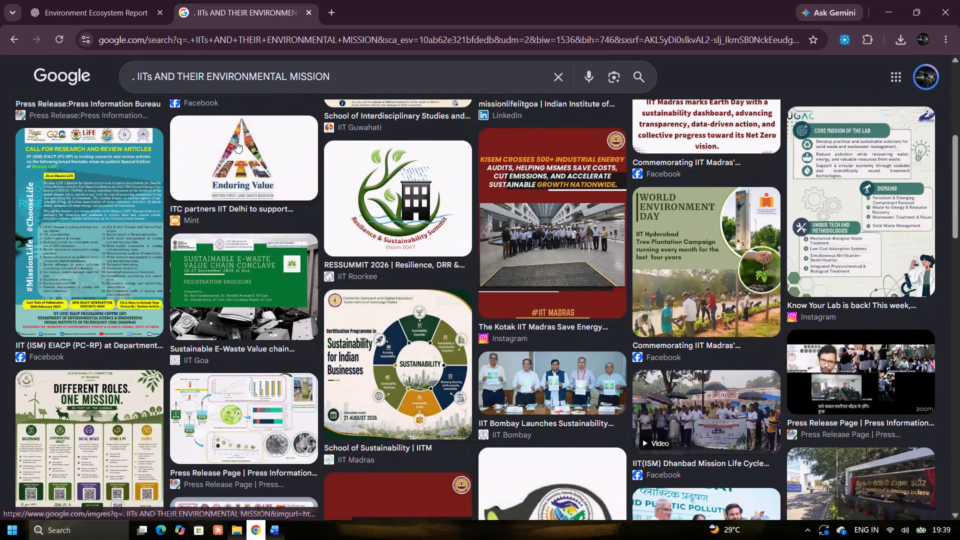
left_click(15, 42)
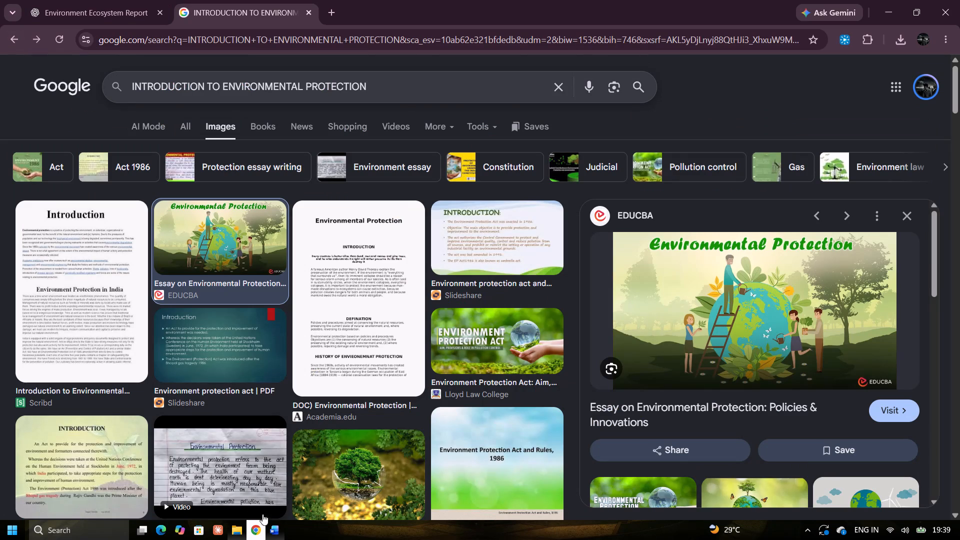
Switch to the IITs report in Word and copy "ENVIRONMENTAL RESEARCH AND INNOVATION" from the section 3 heading, without its number.
left_click(270, 525)
left_click(240, 476)
scroll(406, 382, "up", 3)
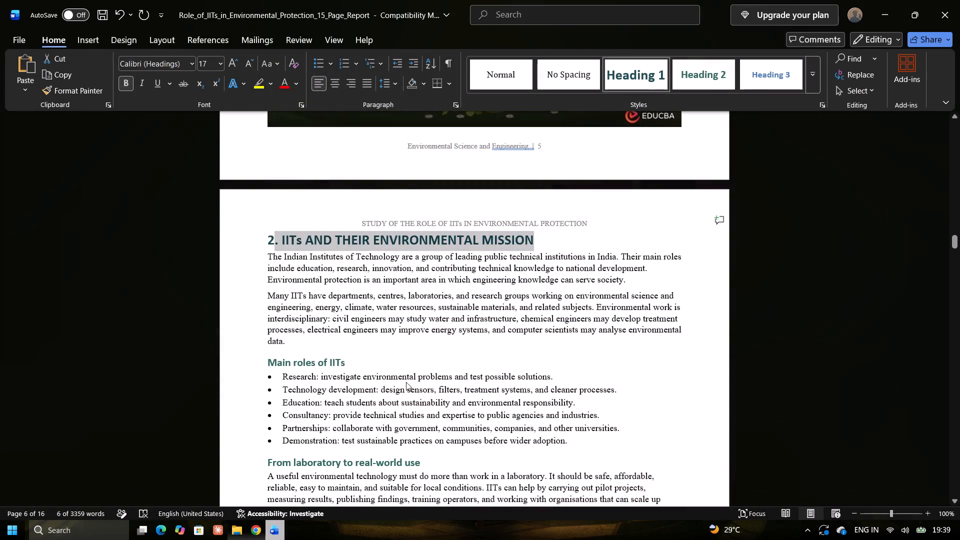
scroll(424, 377, "down", 1)
scroll(424, 377, "up", 1)
scroll(424, 377, "down", 9)
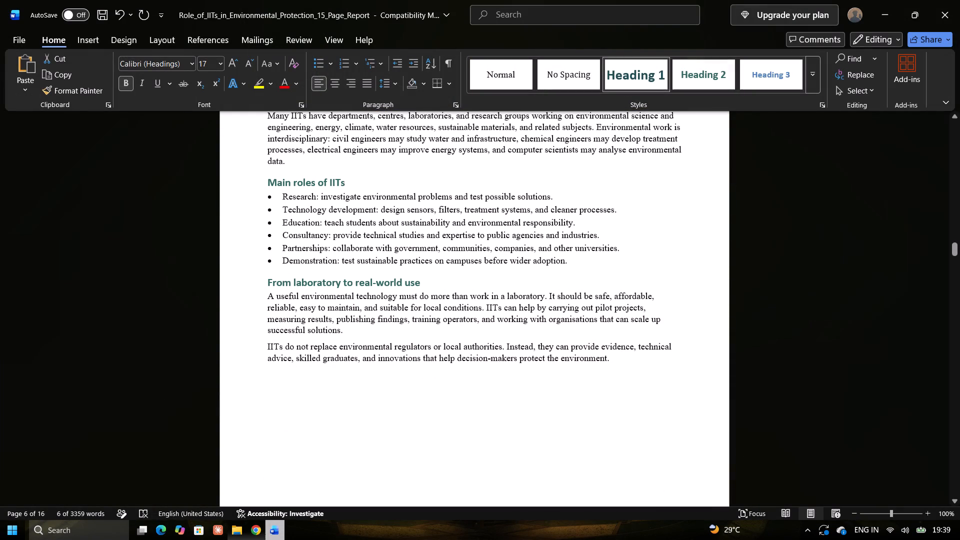
scroll(488, 305, "down", 14)
scroll(488, 307, "up", 1)
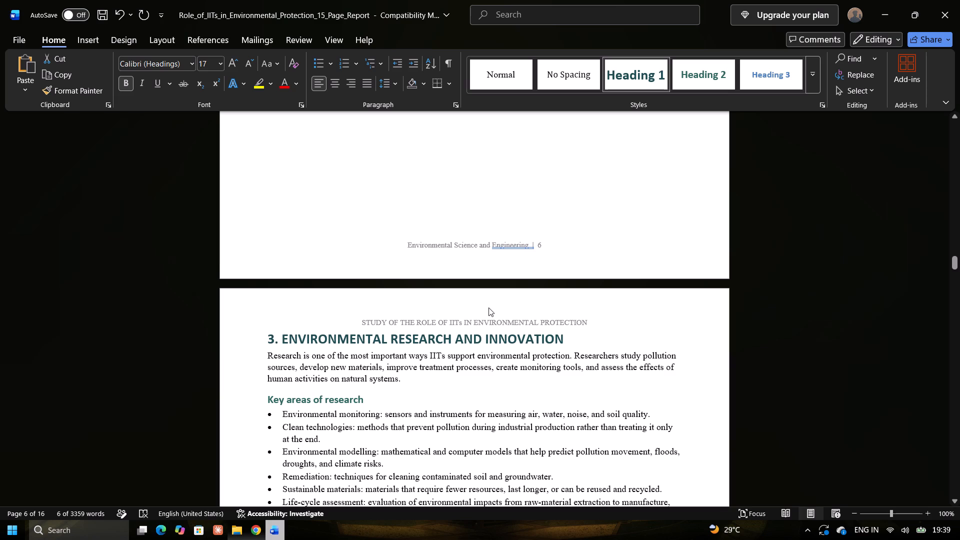
scroll(488, 307, "down", 1)
scroll(488, 307, "up", 1)
scroll(488, 307, "down", 4)
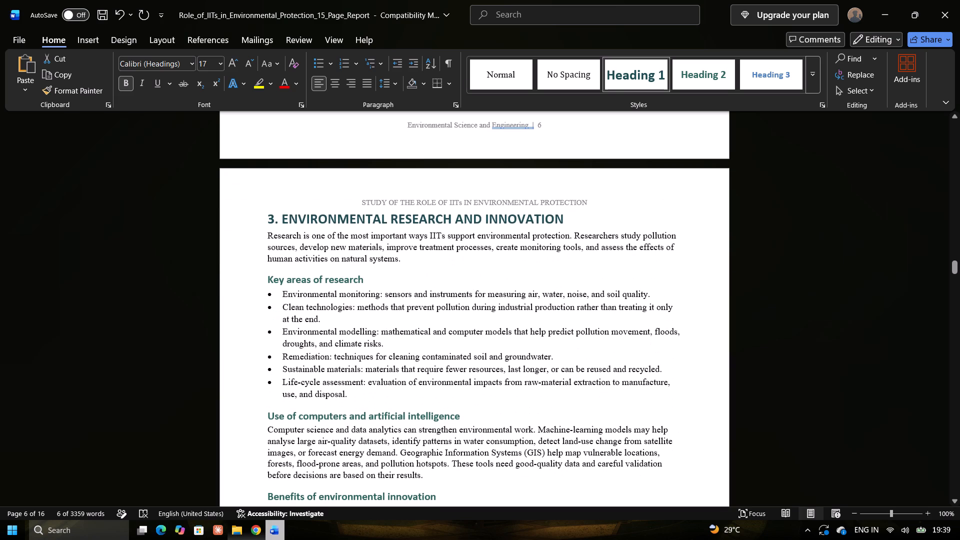
scroll(488, 307, "down", 12)
scroll(488, 307, "up", 9)
scroll(386, 230, "up", 3)
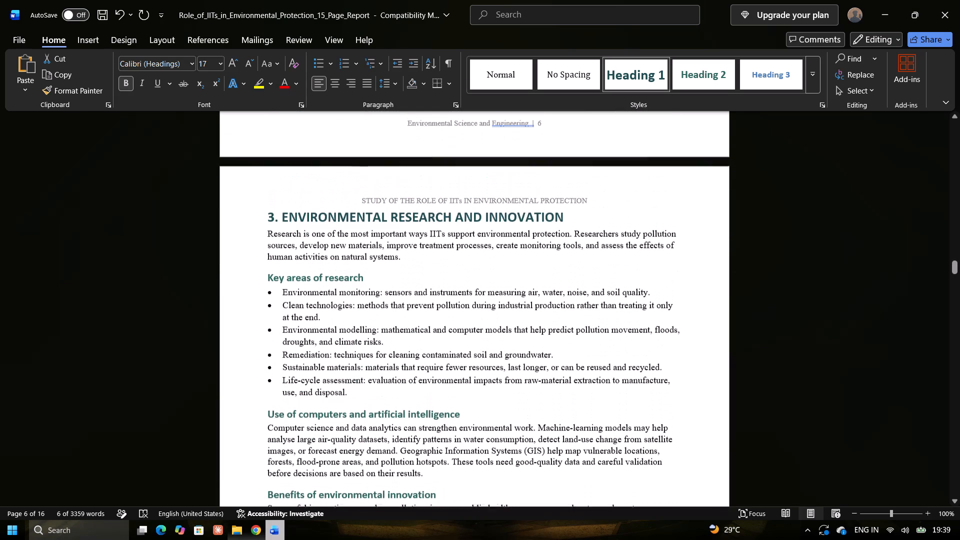
left_click_drag(280, 216, 633, 210)
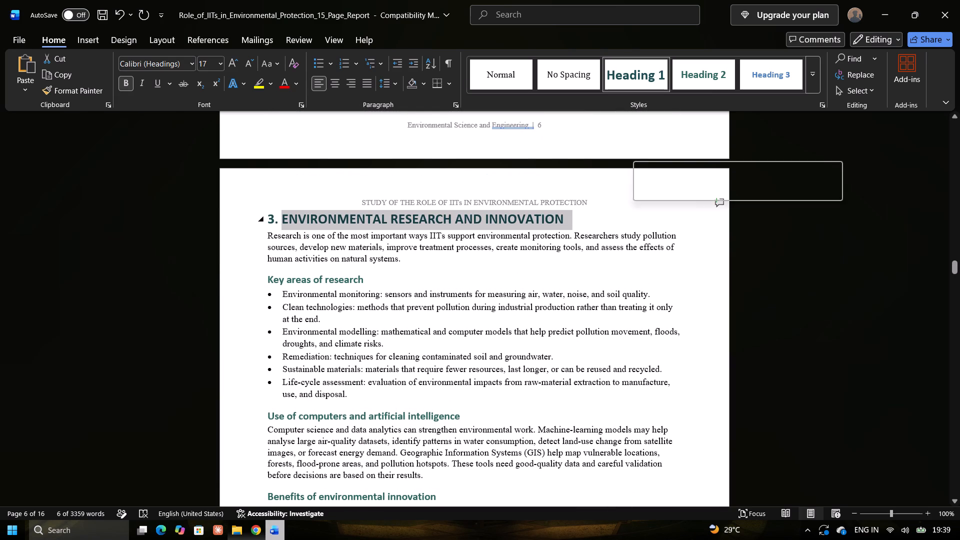
key("ctrl+c")
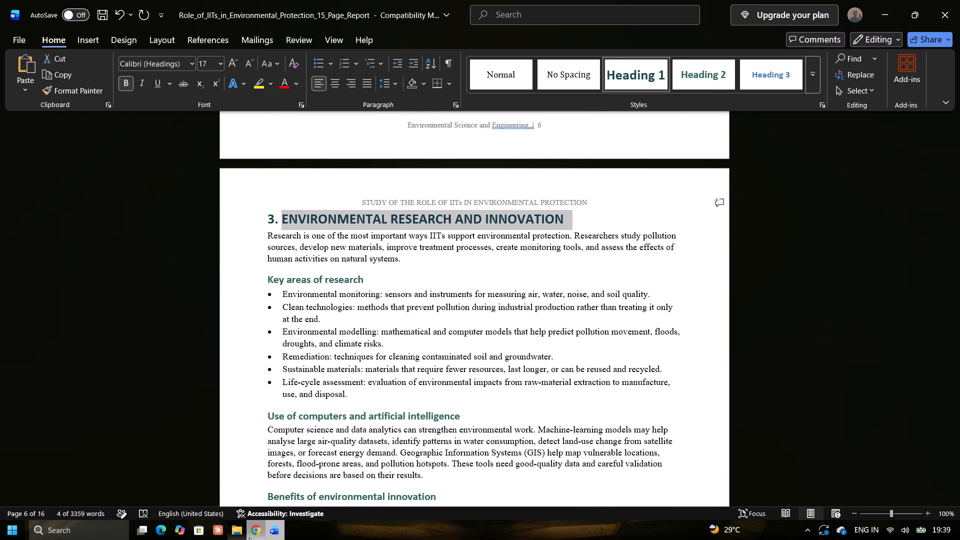
Switch to Chrome and replace the Google Images search with the copied "ENVIRONMENTAL RESEARCH AND INNOVATION" text.
left_click(249, 537)
left_click_drag(370, 89, 101, 96)
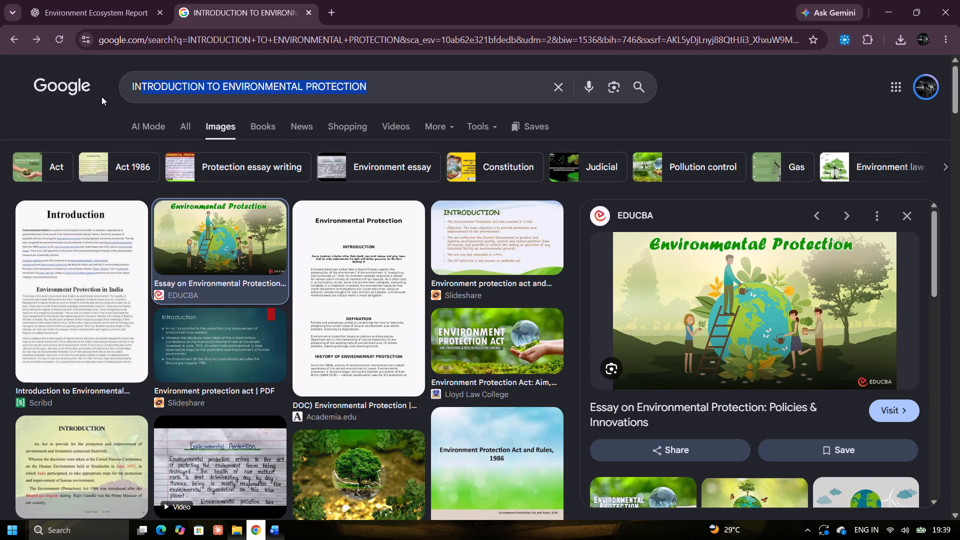
key("BackSpace")
key("ctrl+v")
key("Return")
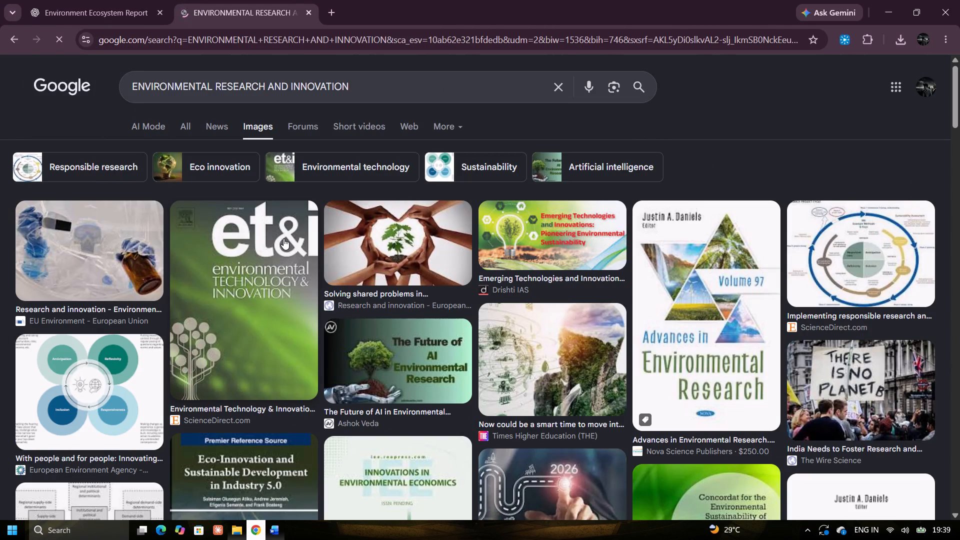
Look through the image results for a section 3 illustration and copy the Times Higher Education picture of a head-shaped landscape.
scroll(283, 238, "down", 5)
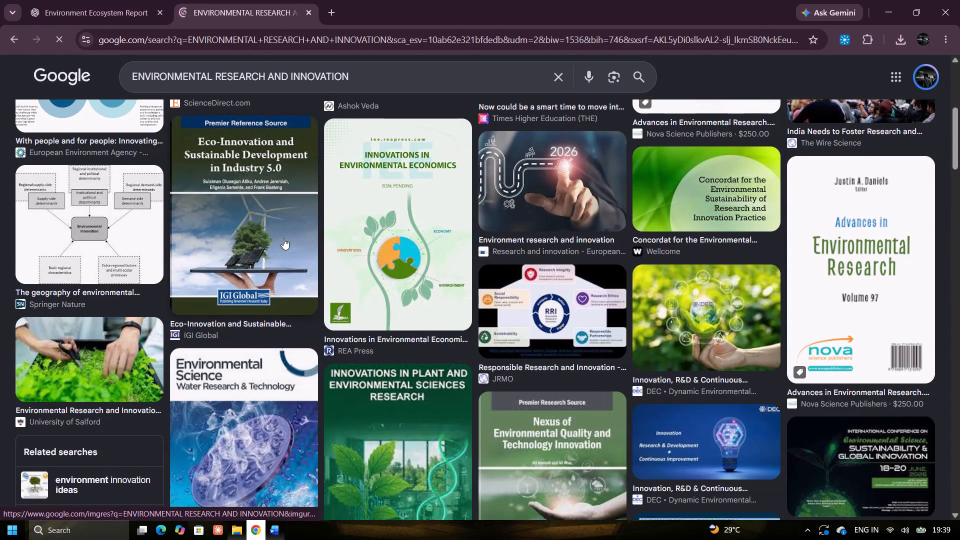
scroll(283, 238, "down", 4)
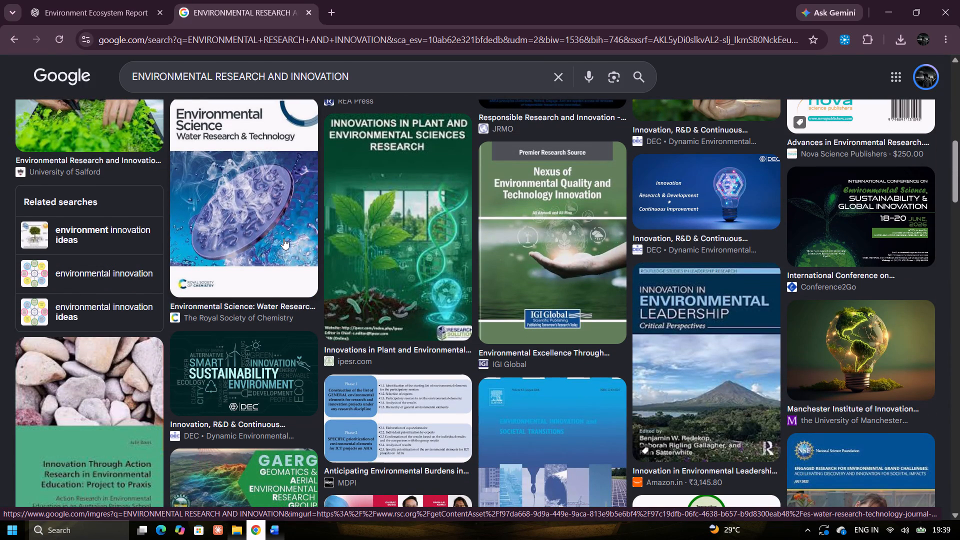
scroll(283, 238, "down", 5)
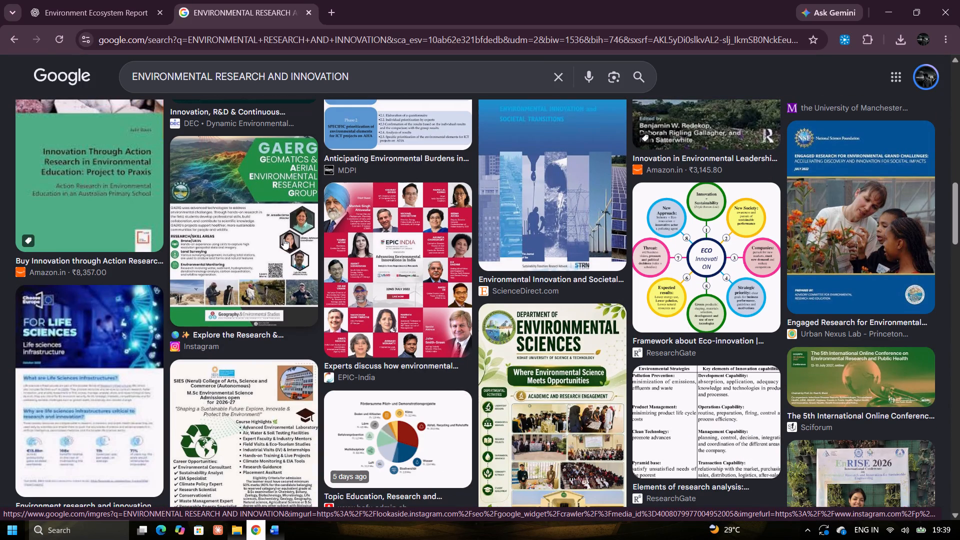
scroll(283, 238, "down", 3)
scroll(283, 238, "up", 1)
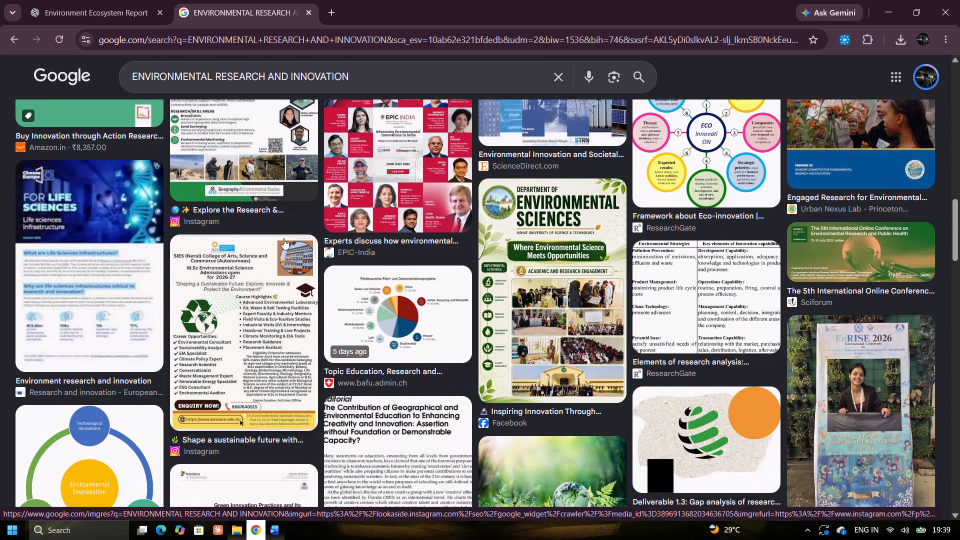
scroll(283, 238, "down", 3)
scroll(283, 238, "up", 8)
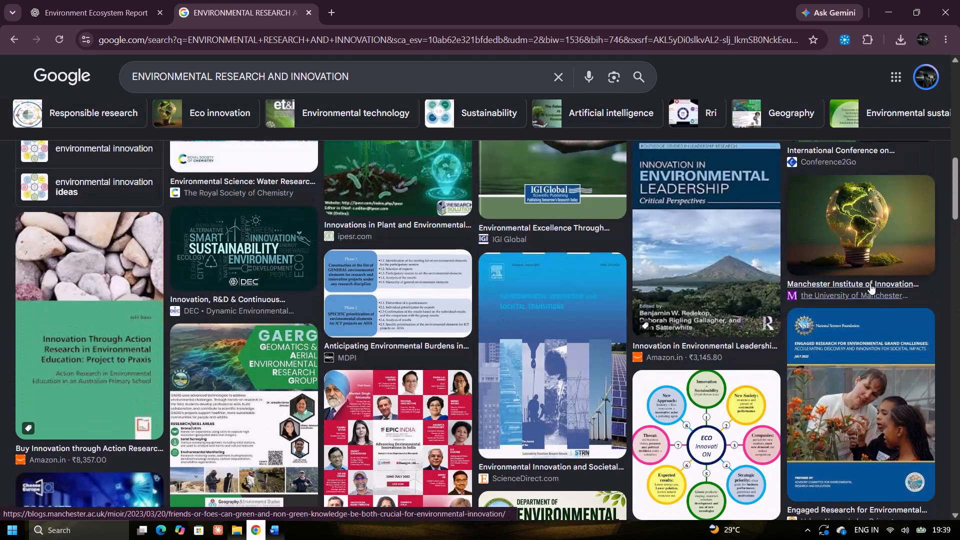
scroll(870, 283, "up", 1)
scroll(885, 291, "down", 4)
scroll(885, 292, "up", 7)
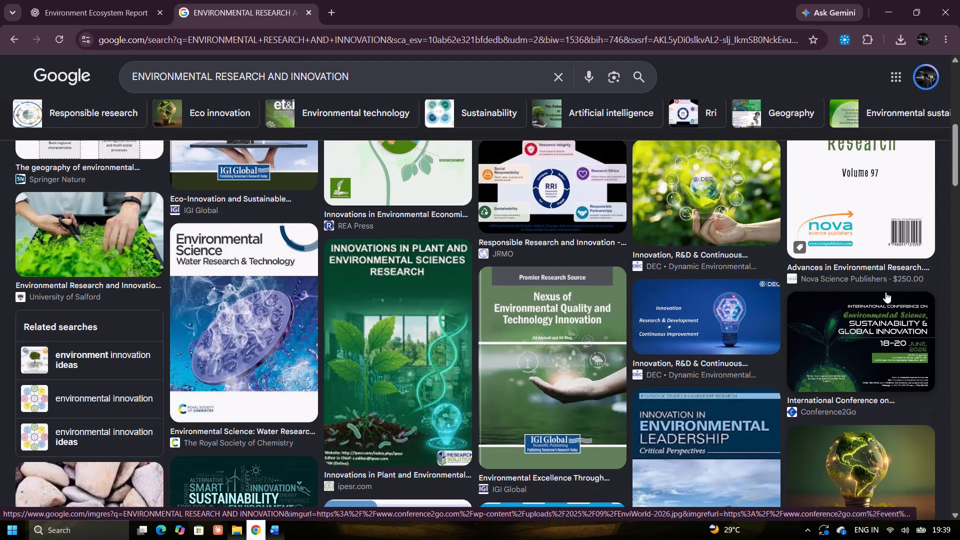
scroll(885, 292, "up", 6)
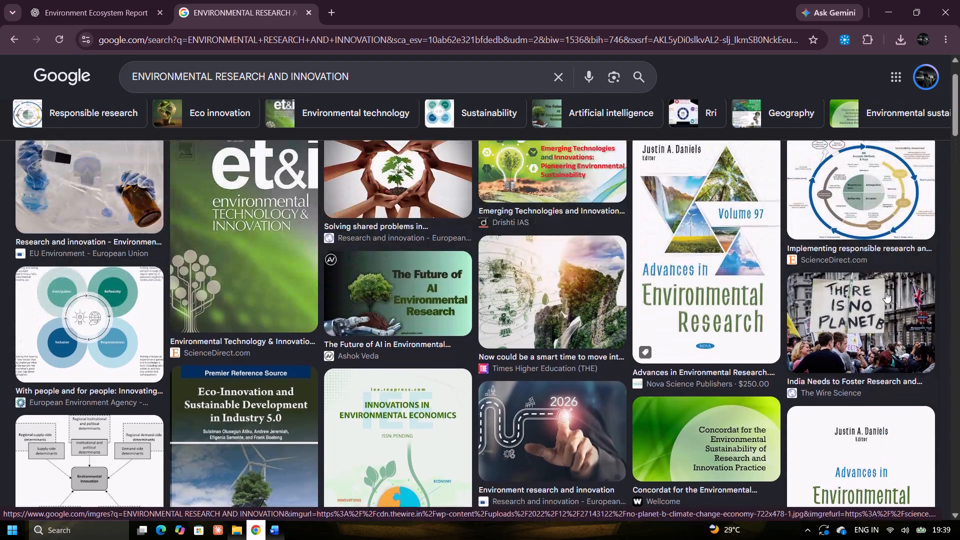
left_click(509, 293)
right_click(752, 281)
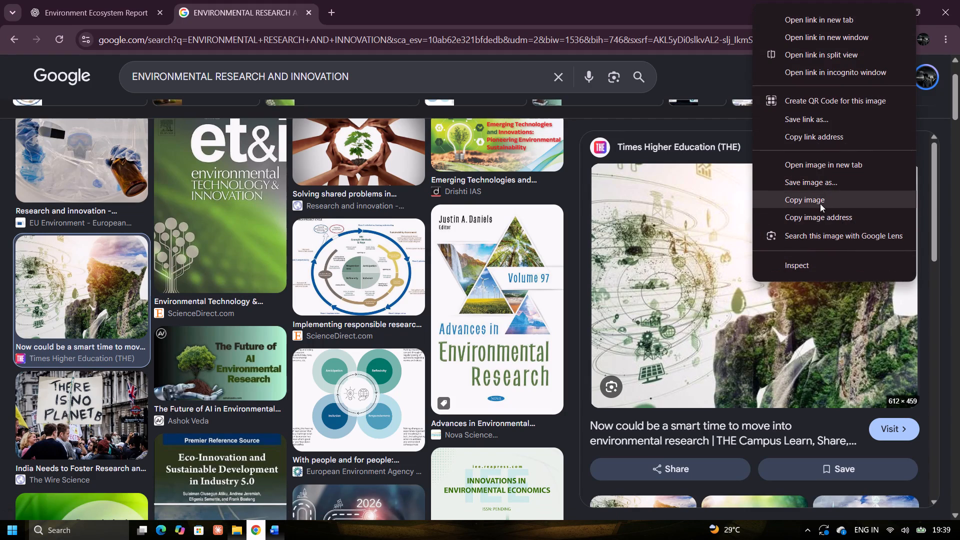
left_click(820, 203)
Switch to the IITs report in Word and paste the picture on a new line after the "Benefits of environmental innovation" paragraph.
left_click(273, 528)
left_click(245, 464)
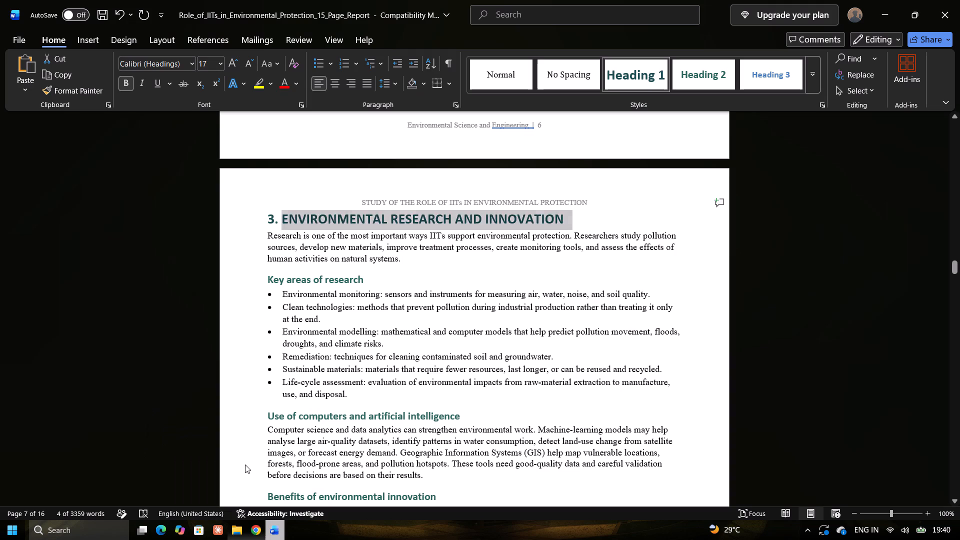
scroll(379, 439, "down", 8)
left_click(643, 297)
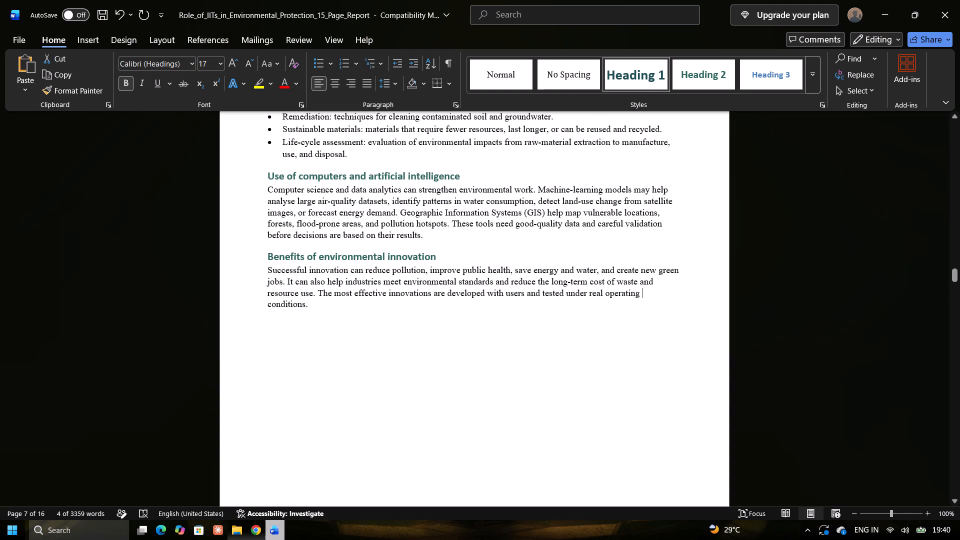
key("Return")
key("BackSpace")
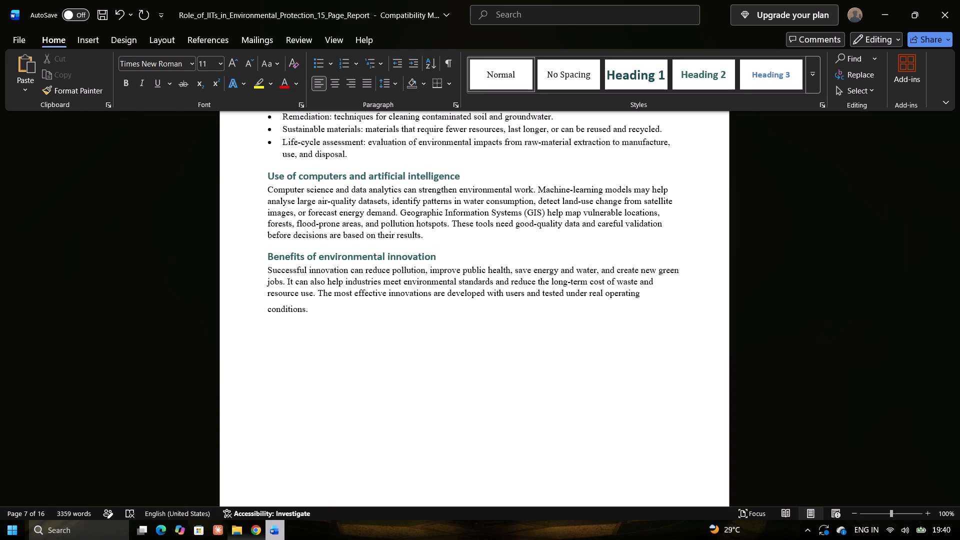
left_click(318, 303)
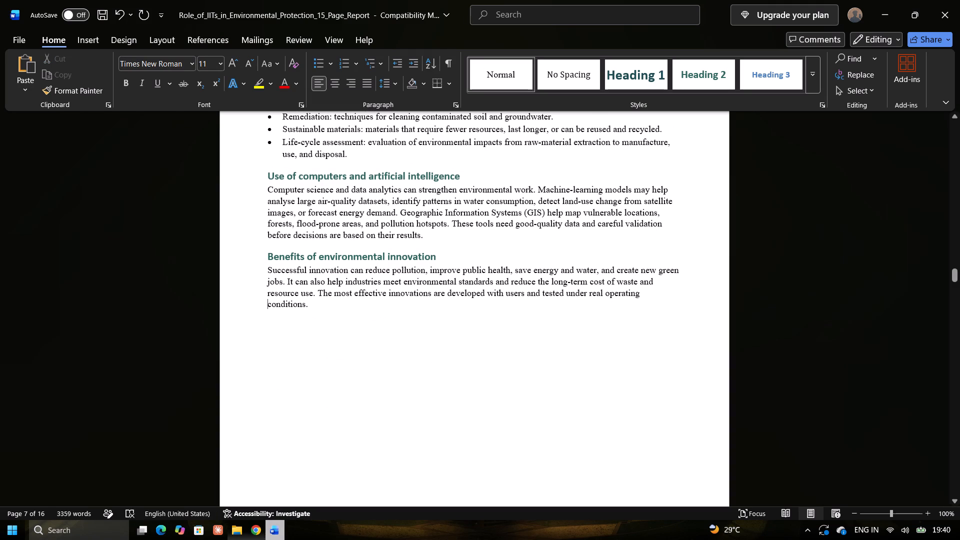
key("Return")
key("ctrl+v")
Shrink the pasted picture proportionally so it fits on page 7 below the section 3 text, and centre it.
scroll(339, 296, "down", 3)
left_click(468, 326)
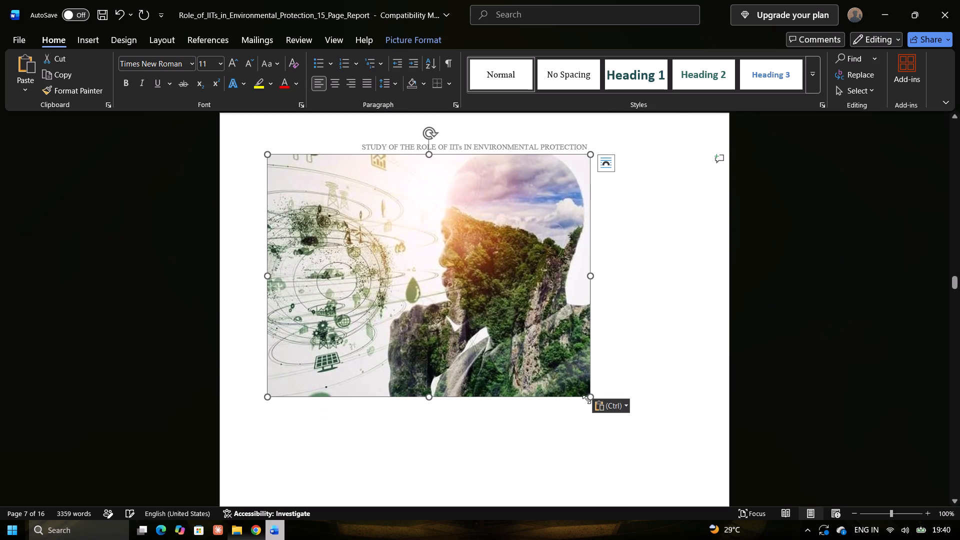
left_click_drag(590, 399, 526, 328)
scroll(579, 335, "up", 3)
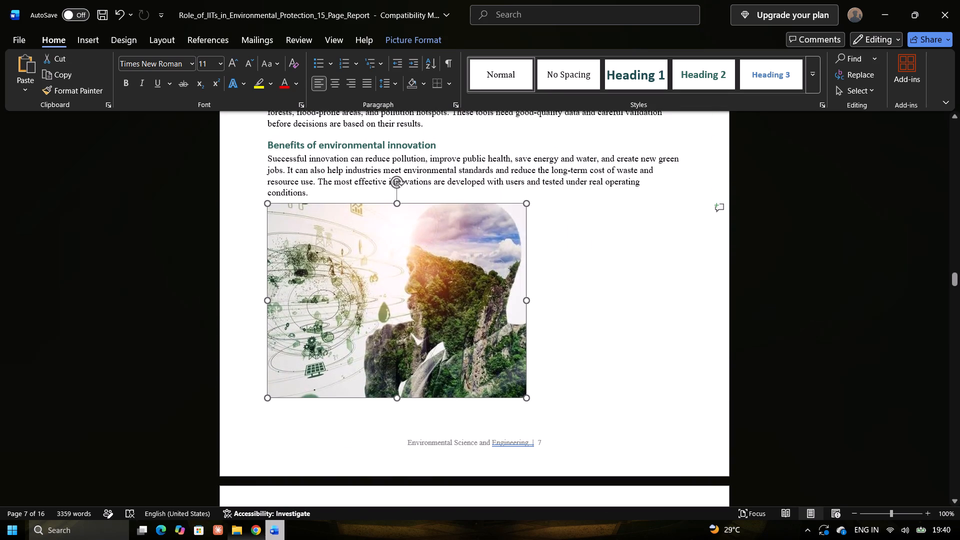
left_click(335, 88)
left_click(701, 298)
Copy "AIR POLLUTION AND WATER PROTECTION" from the section 4 heading, without its number.
scroll(659, 304, "down", 1)
scroll(659, 304, "up", 1)
scroll(659, 304, "down", 11)
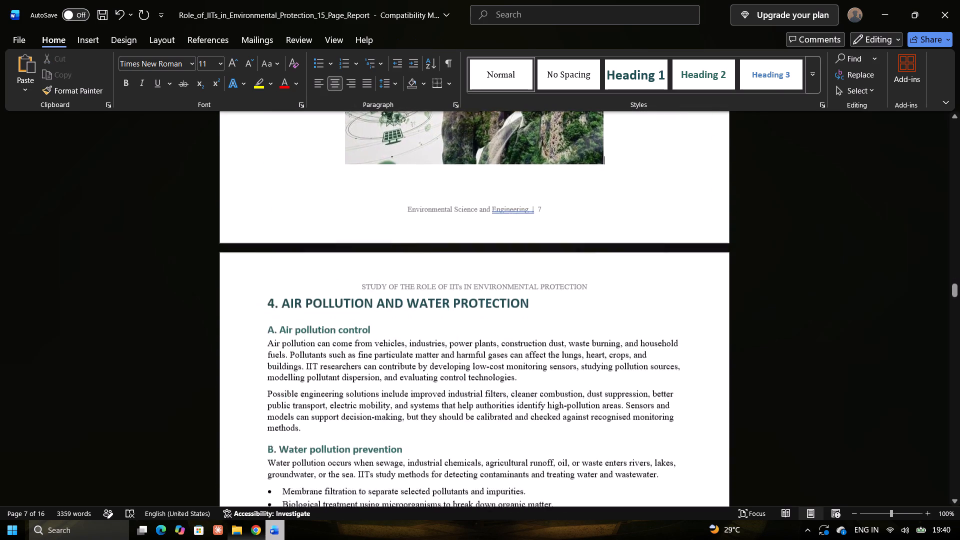
scroll(659, 304, "down", 7)
scroll(659, 304, "up", 7)
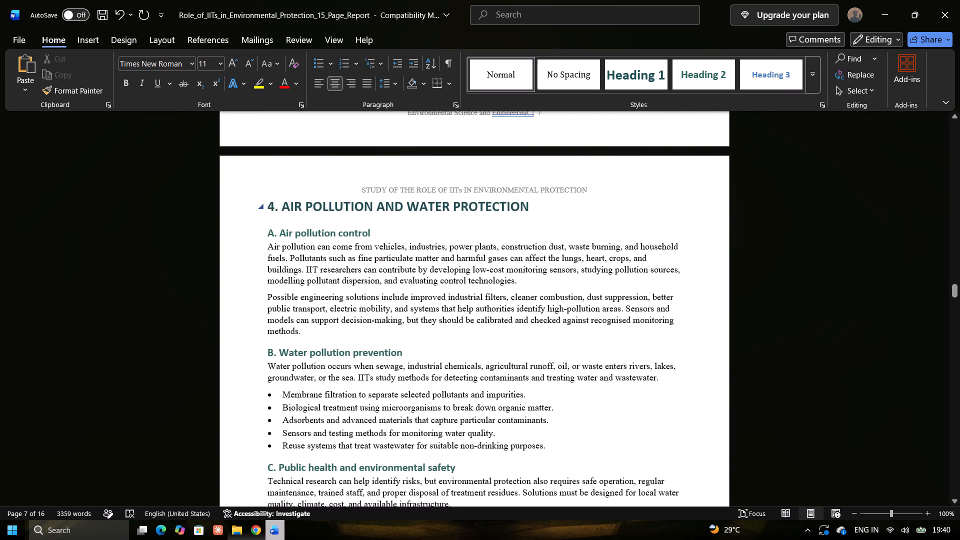
left_click_drag(284, 206, 549, 205)
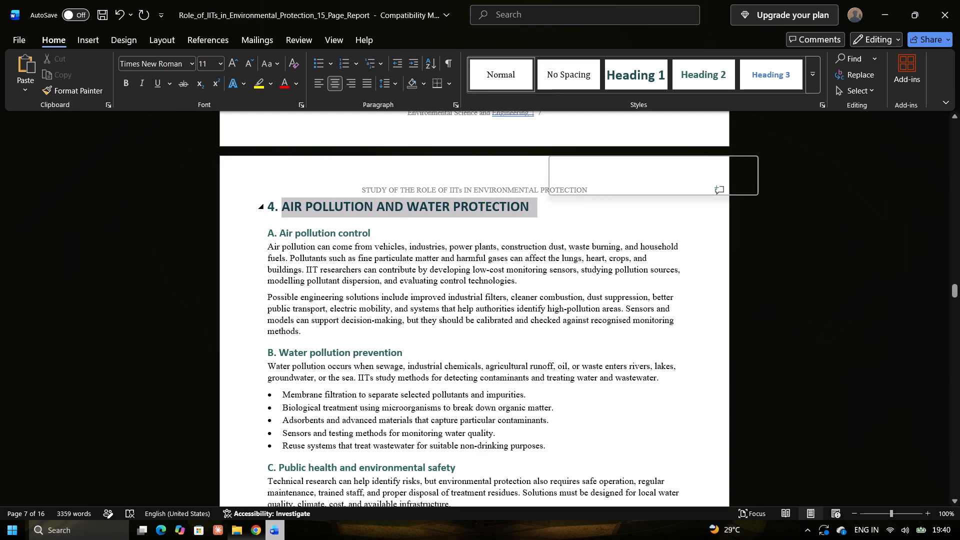
key("ctrl+c")
Switch to Chrome and replace the Google Images search with the copied "AIR POLLUTION AND WATER PROTECTION" text.
left_click(251, 535)
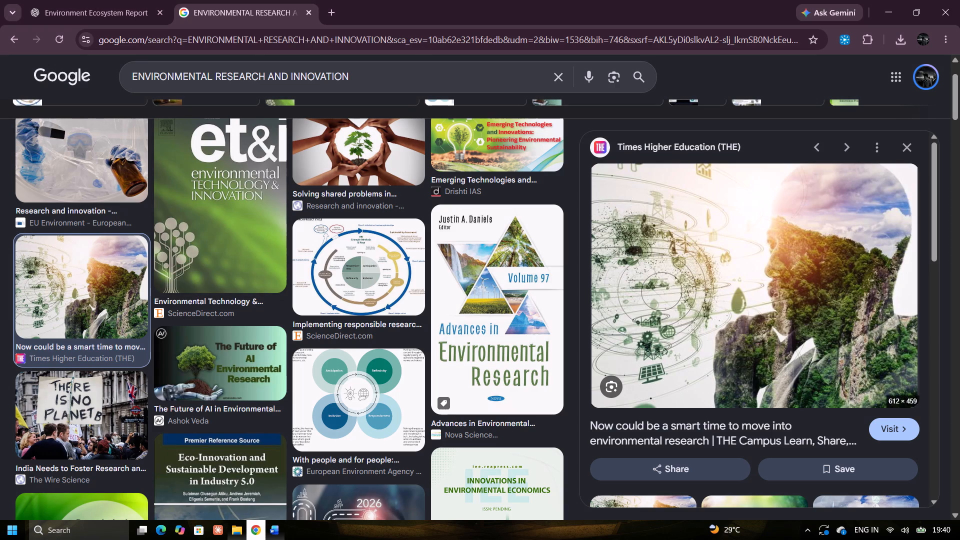
left_click_drag(357, 79, 116, 69)
key("BackSpace")
key("ctrl+v")
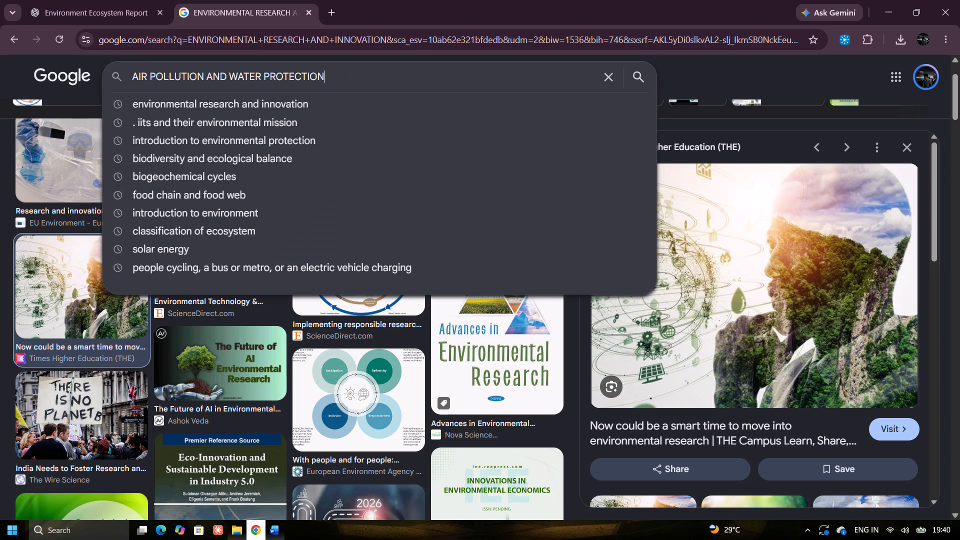
key("Return")
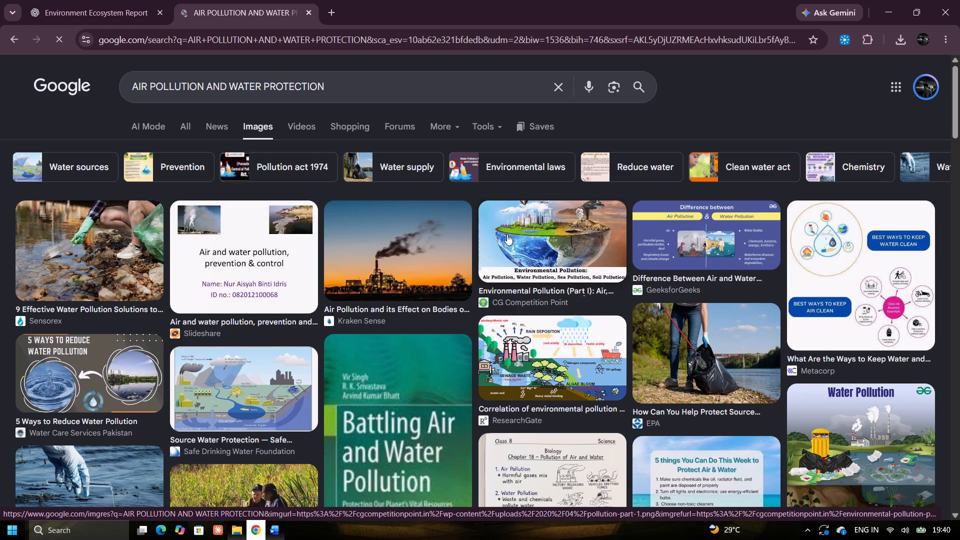
Open the GeeksforGeeks "Water Pollution" illustration from the image results and copy the image.
scroll(507, 234, "down", 3)
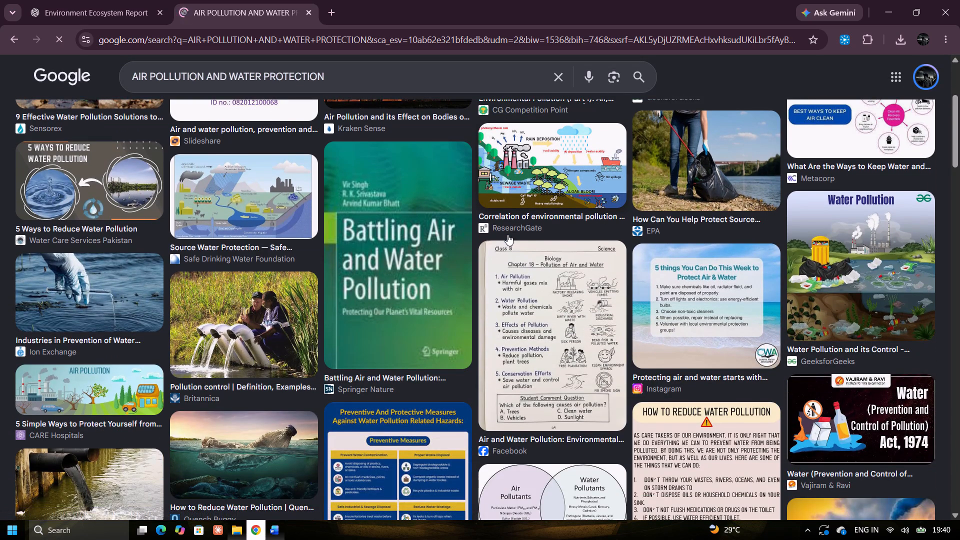
left_click(839, 239)
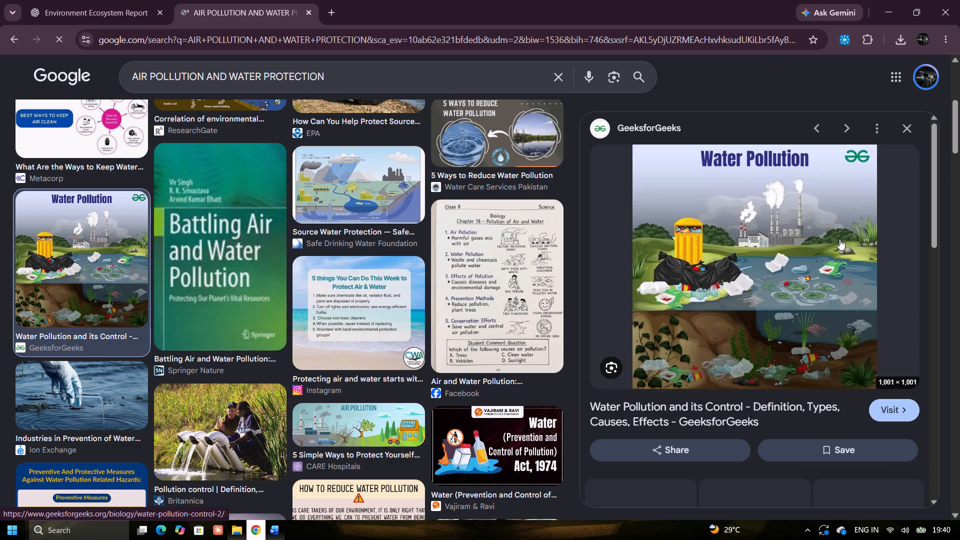
right_click(802, 236)
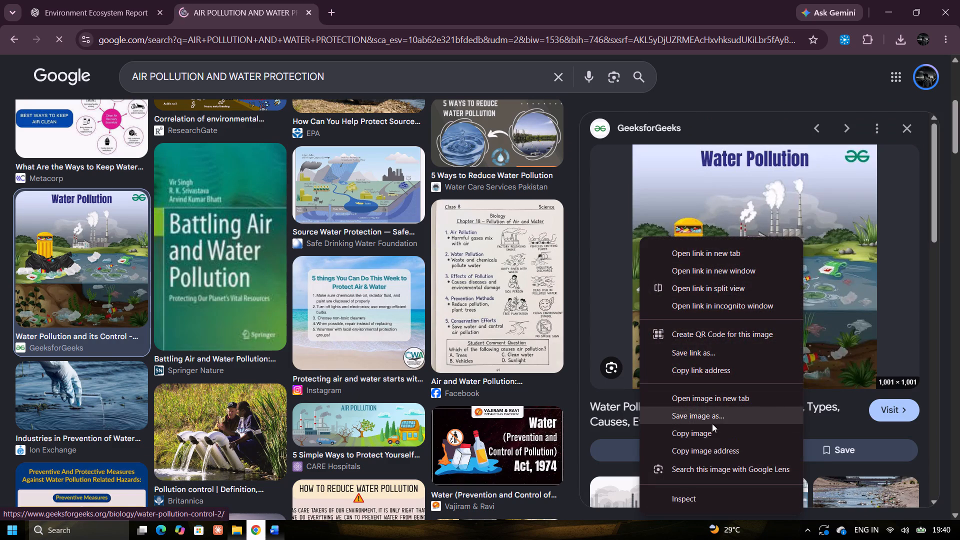
left_click(712, 423)
right_click(716, 265)
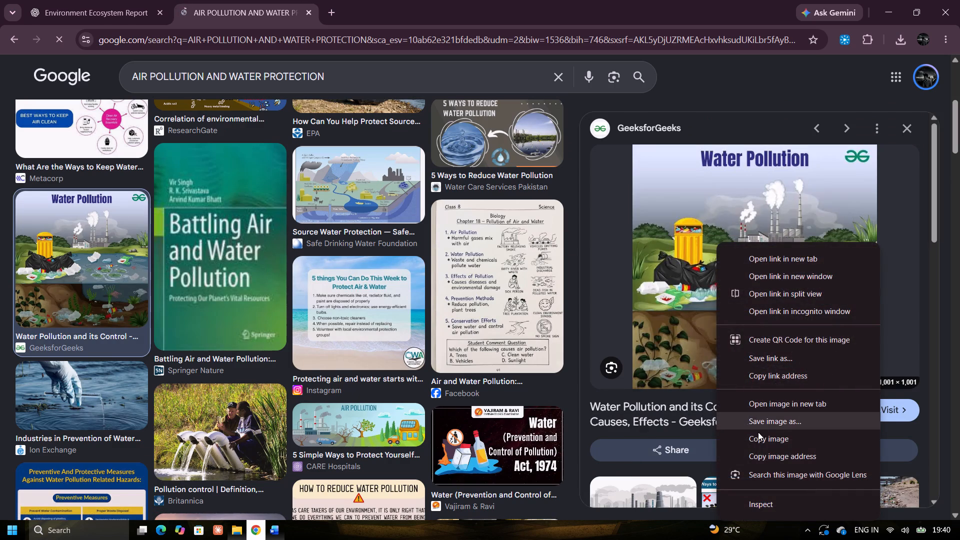
left_click(759, 435)
Switch to the IITs report in Word and add a new line after the last paragraph of "Public health and environmental safety".
left_click(271, 531)
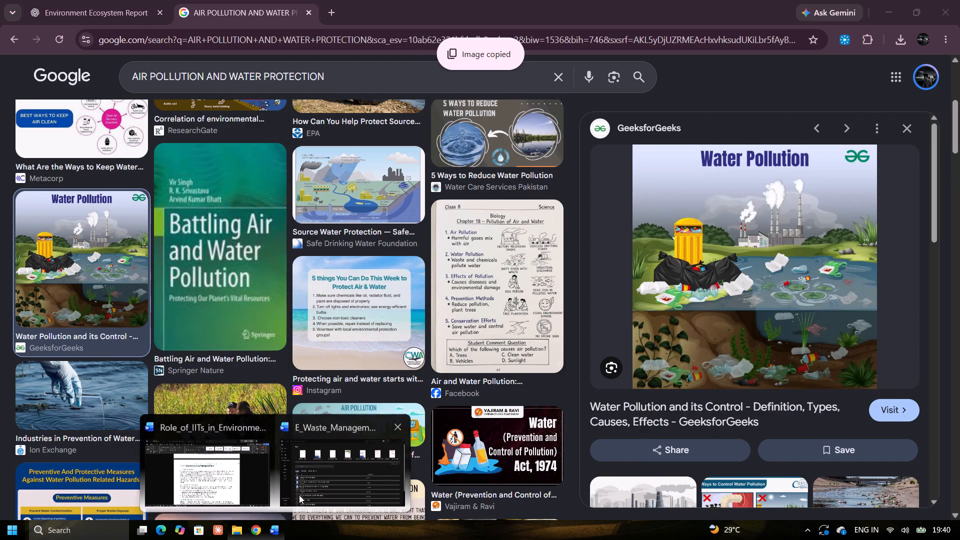
left_click(261, 477)
scroll(459, 377, "down", 5)
left_click(428, 388)
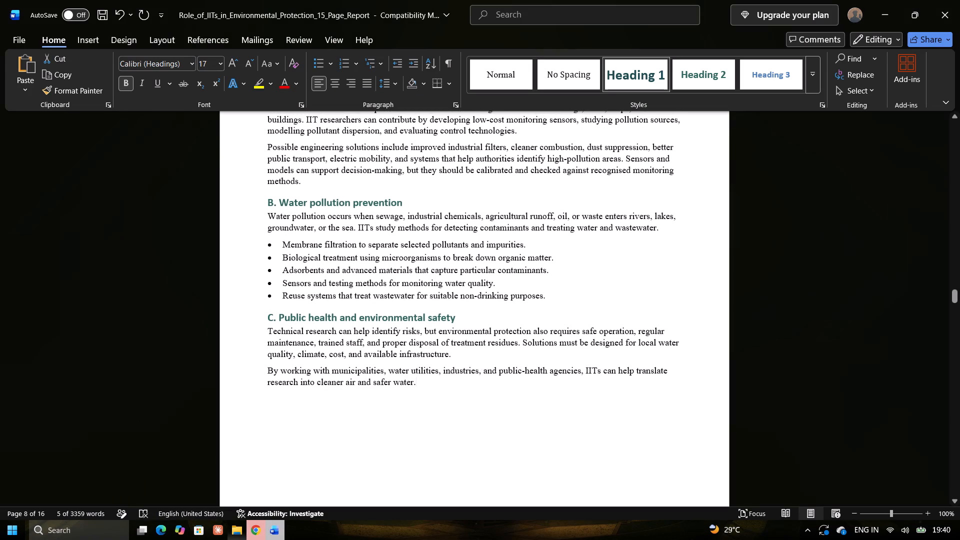
scroll(440, 391, "down", 5)
key("Return")
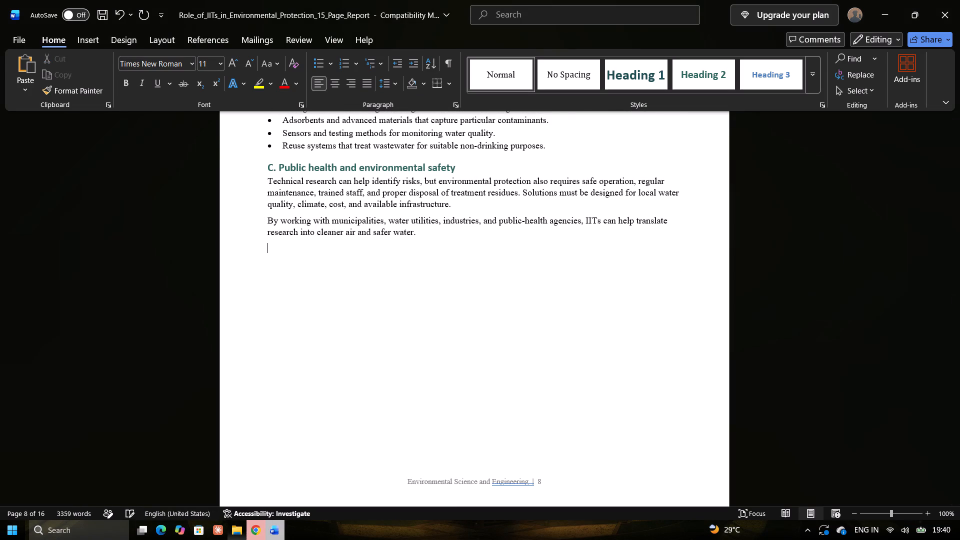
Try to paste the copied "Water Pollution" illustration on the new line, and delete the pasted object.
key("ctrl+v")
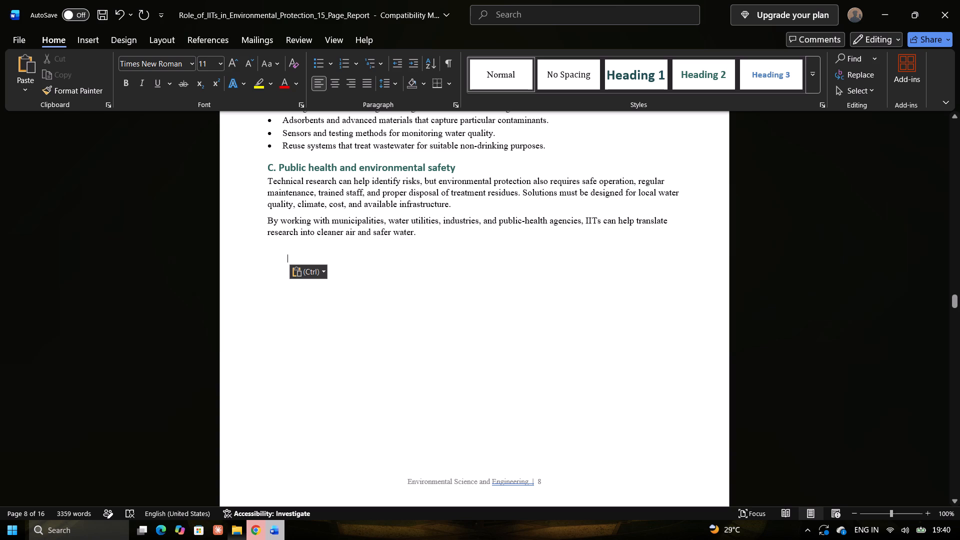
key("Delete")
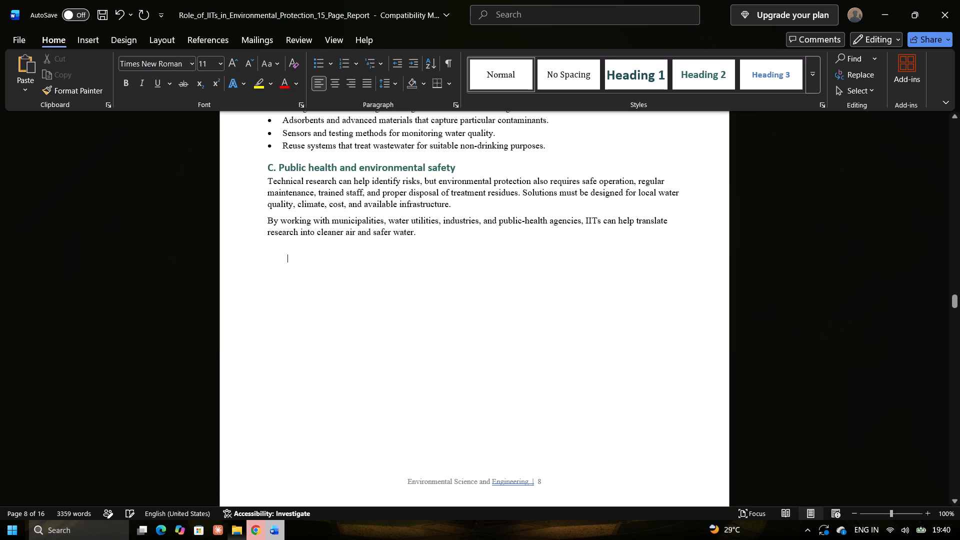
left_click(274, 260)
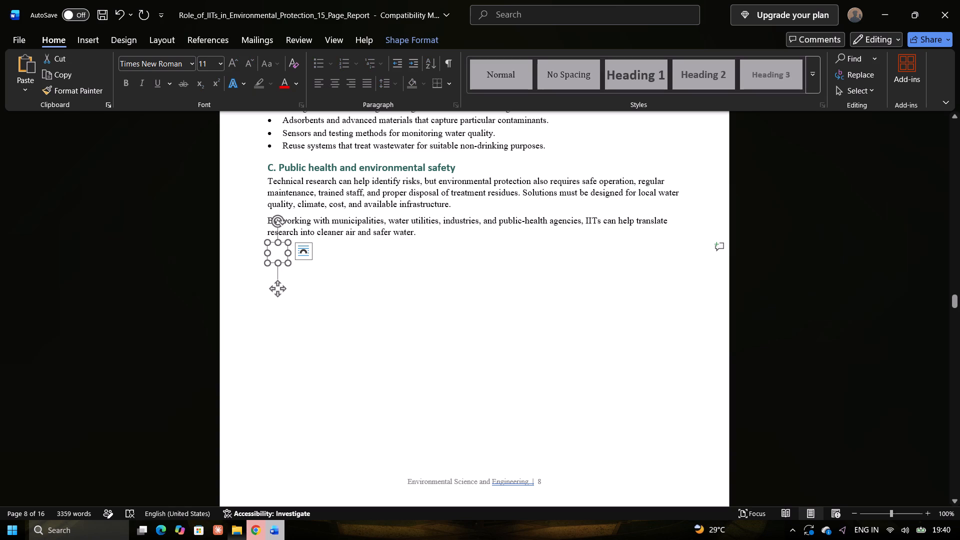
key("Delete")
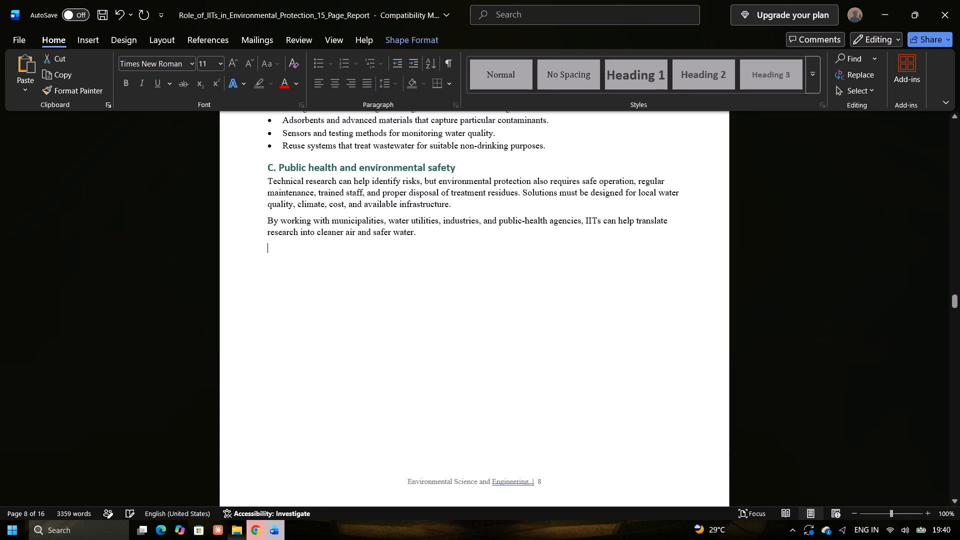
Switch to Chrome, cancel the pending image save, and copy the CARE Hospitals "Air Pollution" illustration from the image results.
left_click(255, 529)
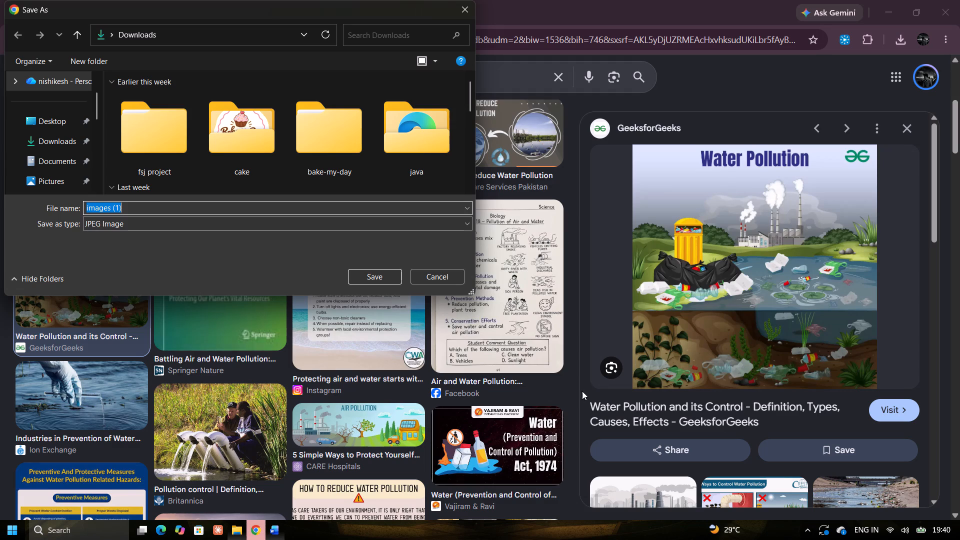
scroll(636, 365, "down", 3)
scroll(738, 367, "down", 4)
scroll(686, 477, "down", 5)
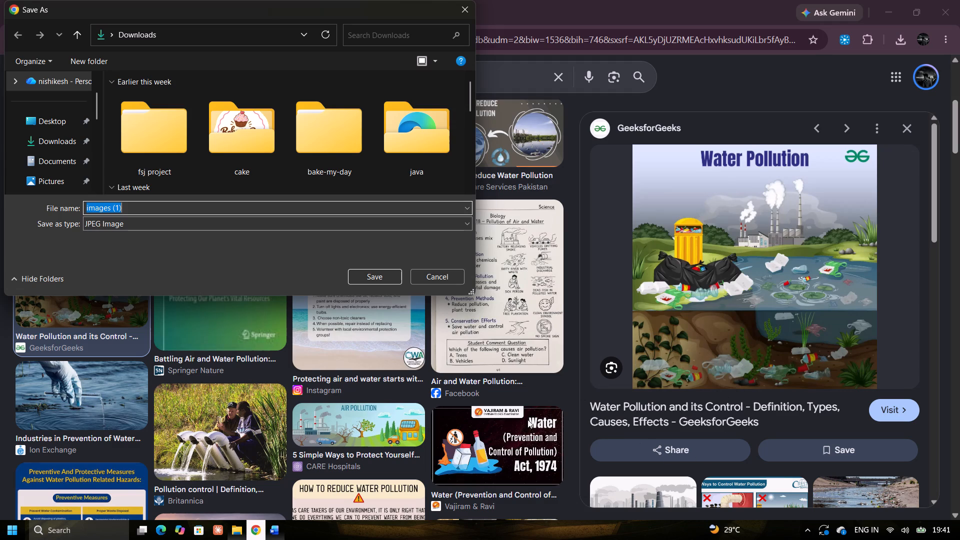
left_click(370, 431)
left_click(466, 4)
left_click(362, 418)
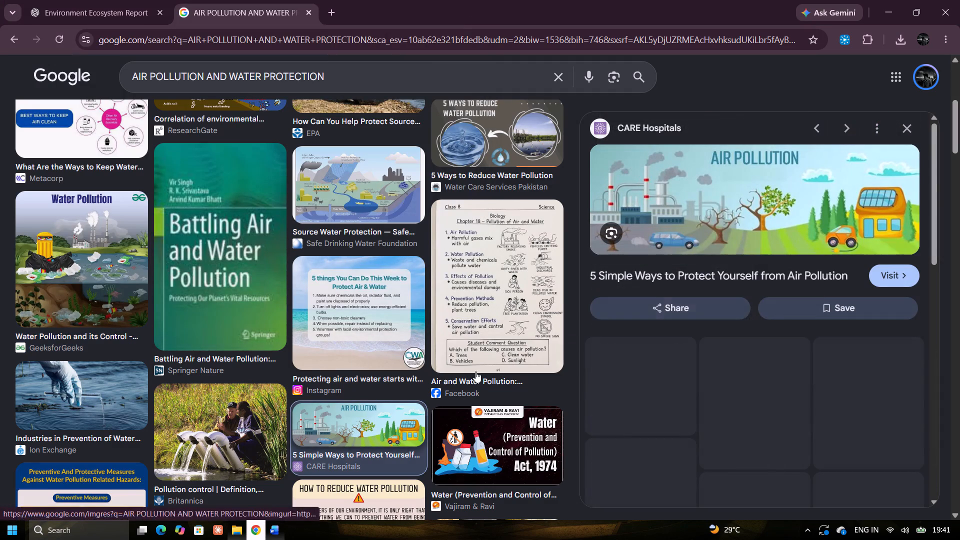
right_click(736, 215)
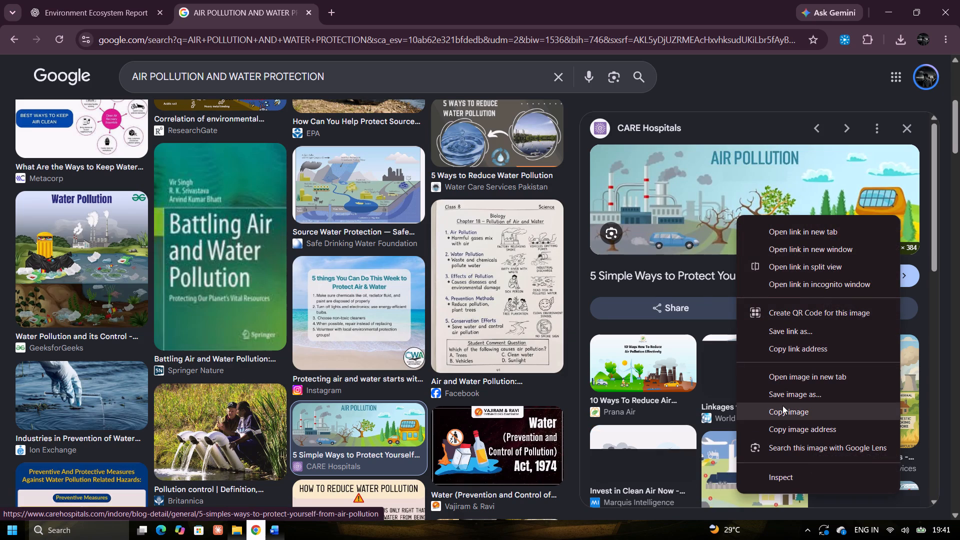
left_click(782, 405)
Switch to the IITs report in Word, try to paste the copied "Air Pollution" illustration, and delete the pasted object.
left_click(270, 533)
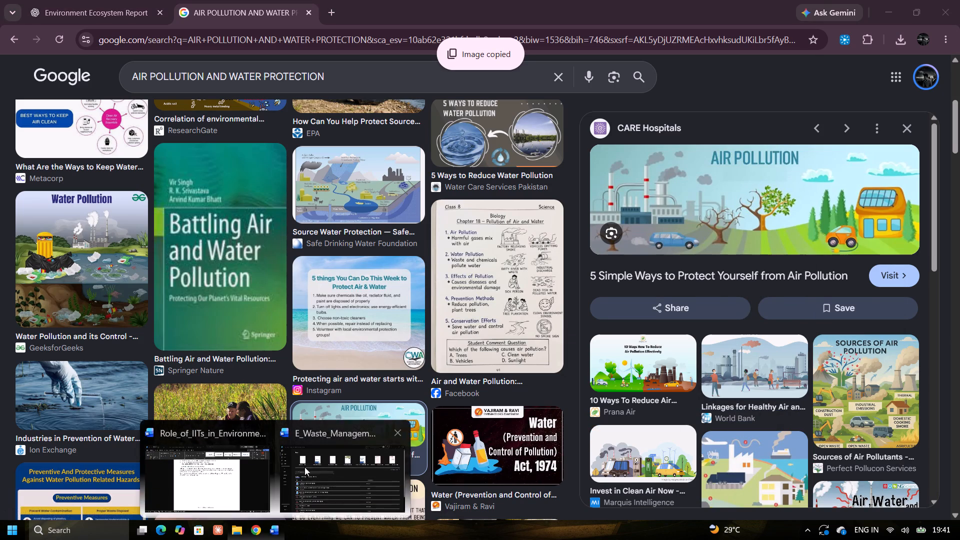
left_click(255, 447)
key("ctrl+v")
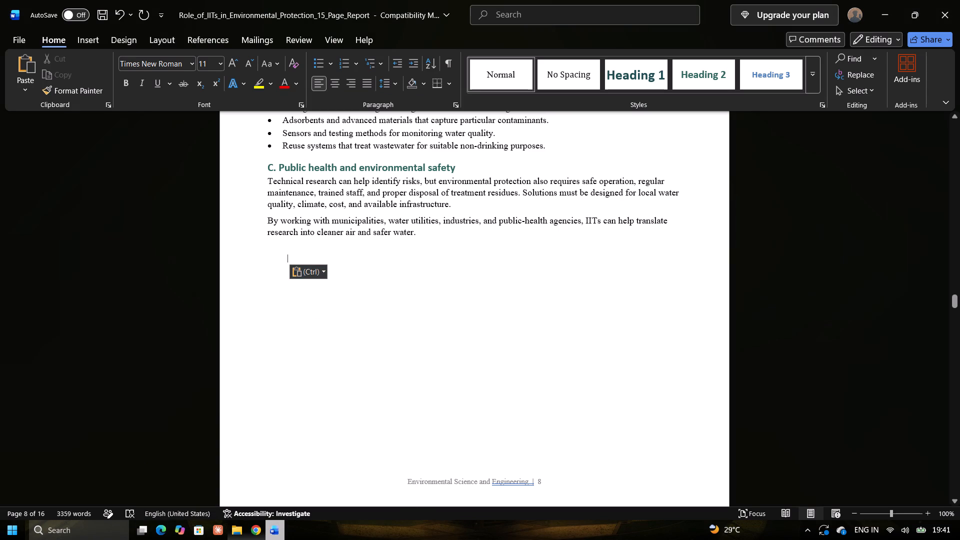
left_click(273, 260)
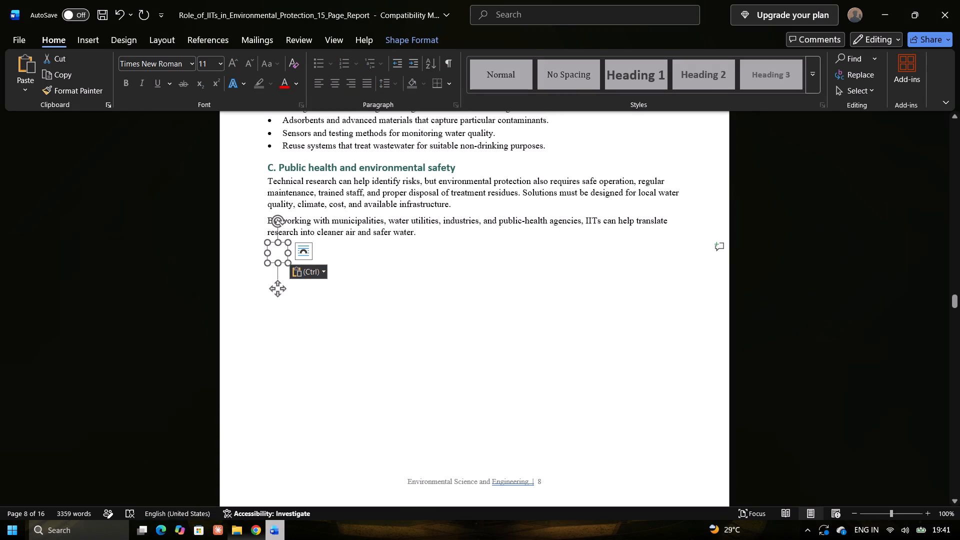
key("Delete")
Switch to Chrome, look through the image results, and save the CARE Hospitals "Air Pollution" illustration to Downloads.
left_click(256, 539)
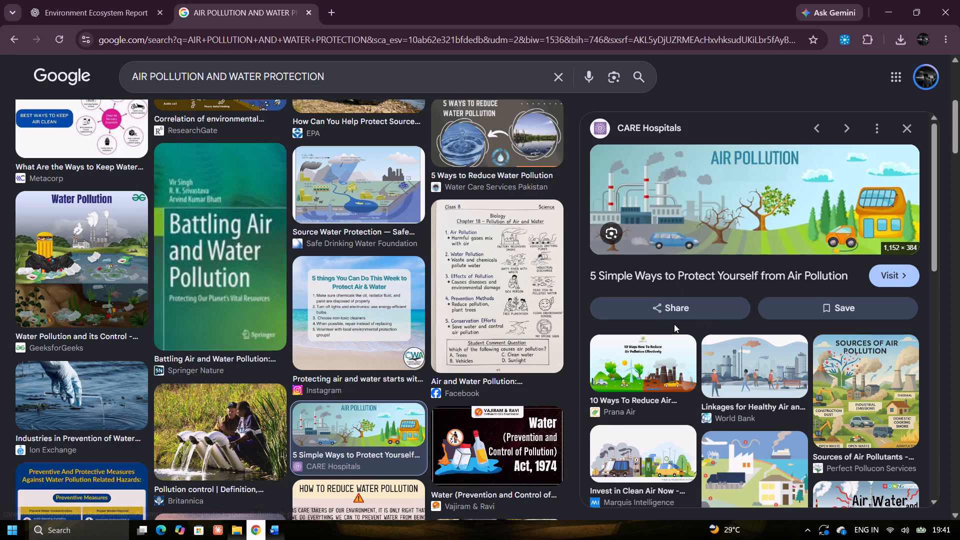
left_click(655, 371)
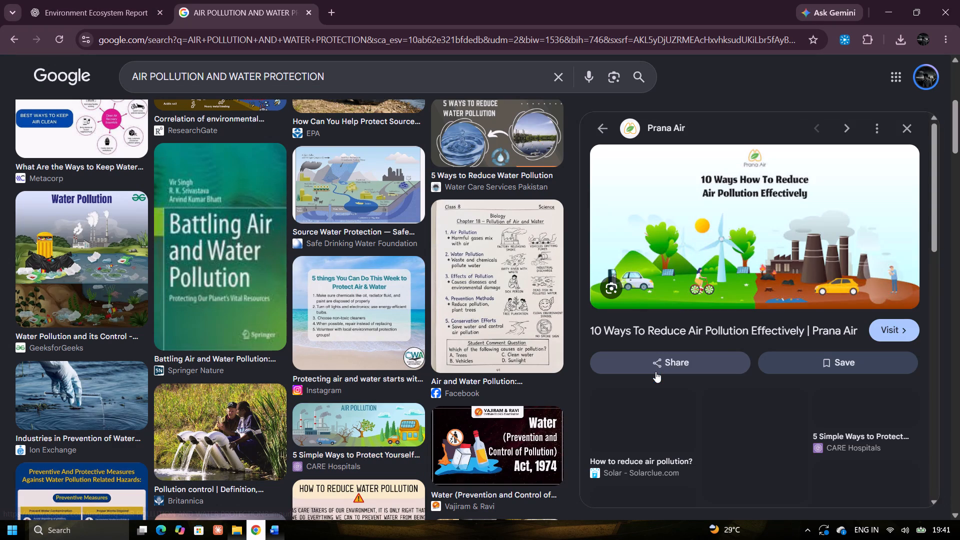
scroll(500, 266, "up", 2)
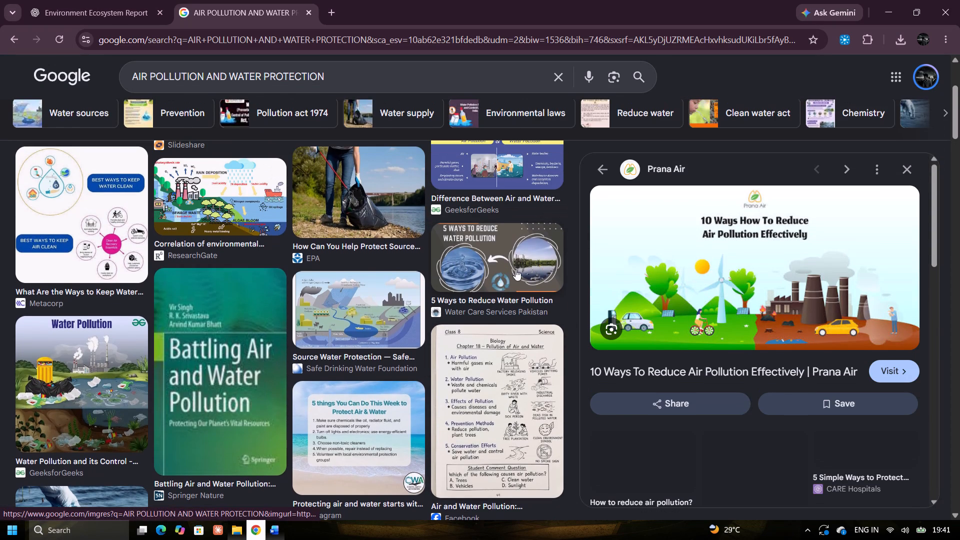
scroll(531, 273, "up", 5)
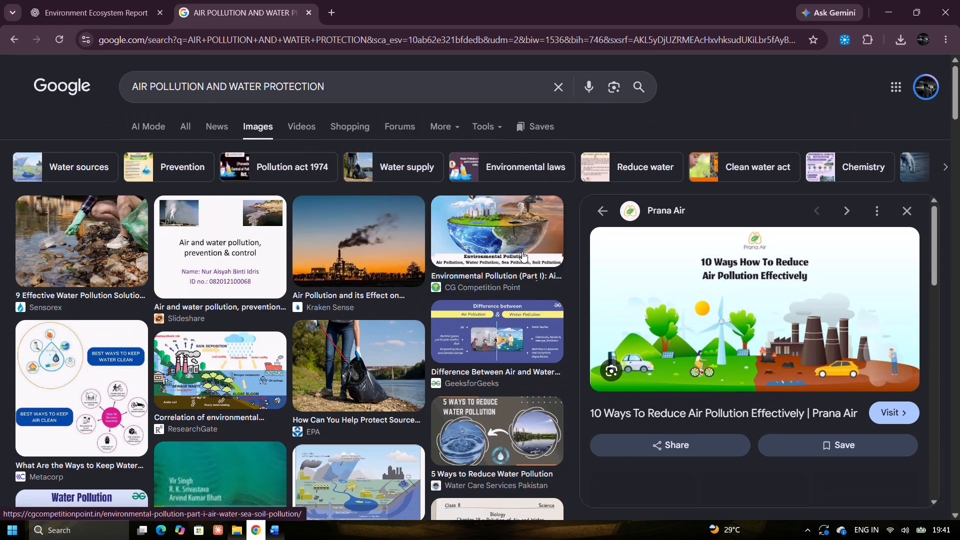
scroll(516, 265, "down", 4)
scroll(516, 265, "up", 3)
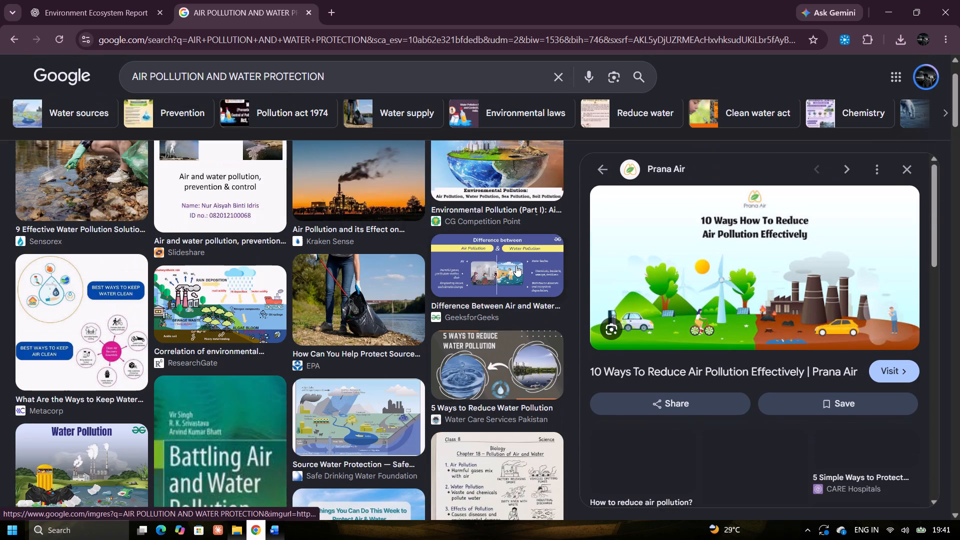
scroll(516, 265, "down", 9)
scroll(493, 255, "up", 1)
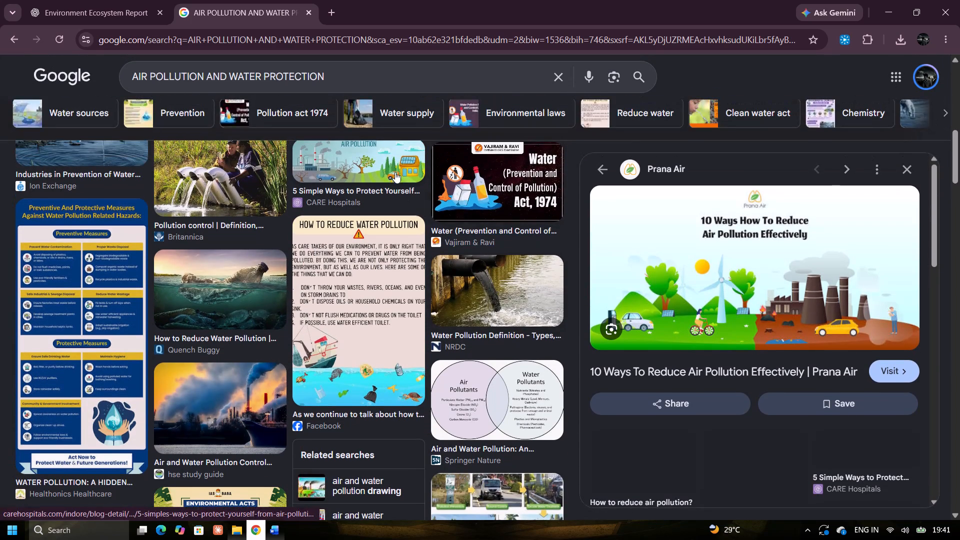
left_click(395, 165)
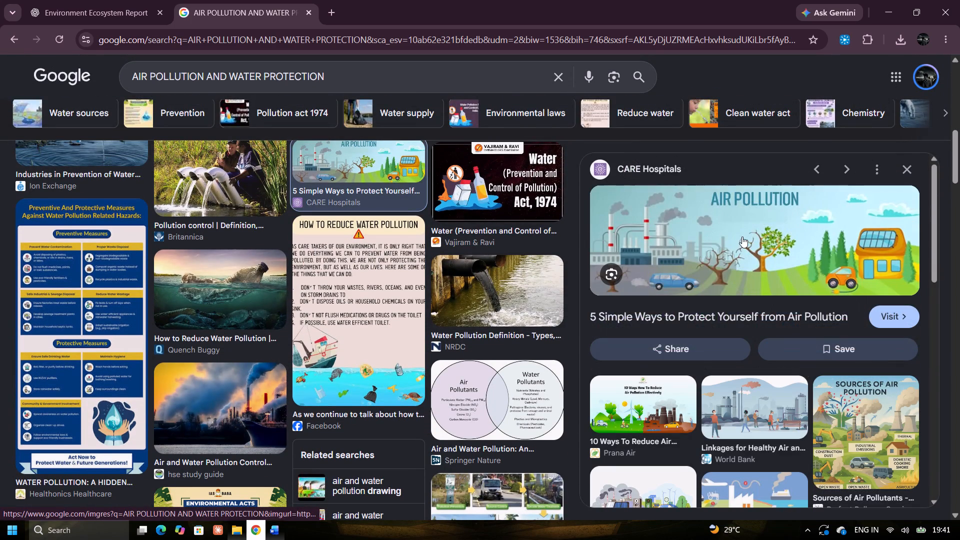
scroll(660, 311, "down", 4)
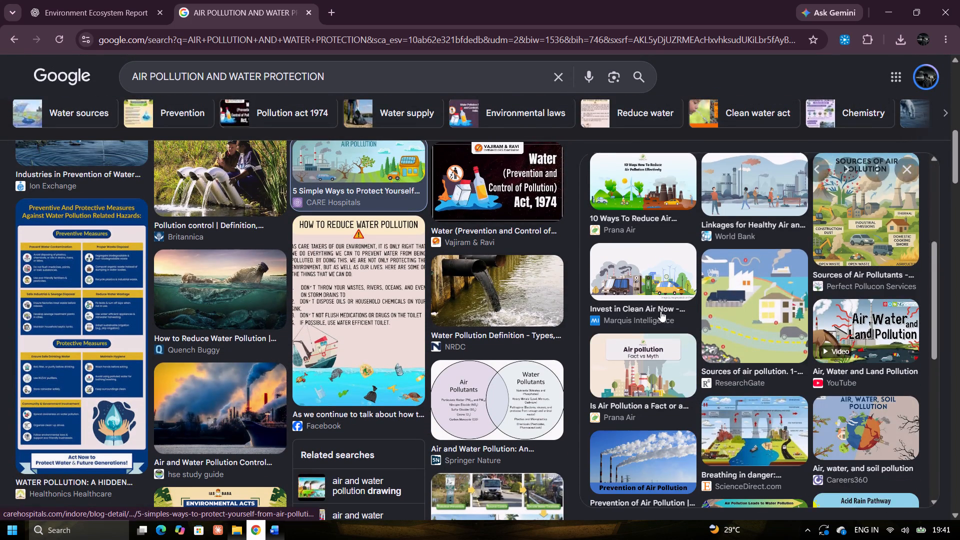
scroll(660, 311, "up", 8)
right_click(723, 237)
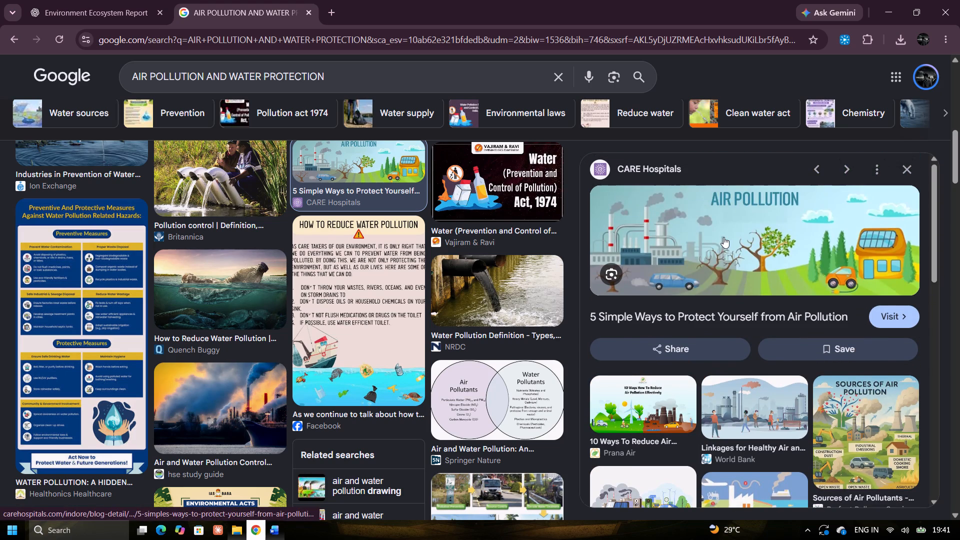
left_click(790, 420)
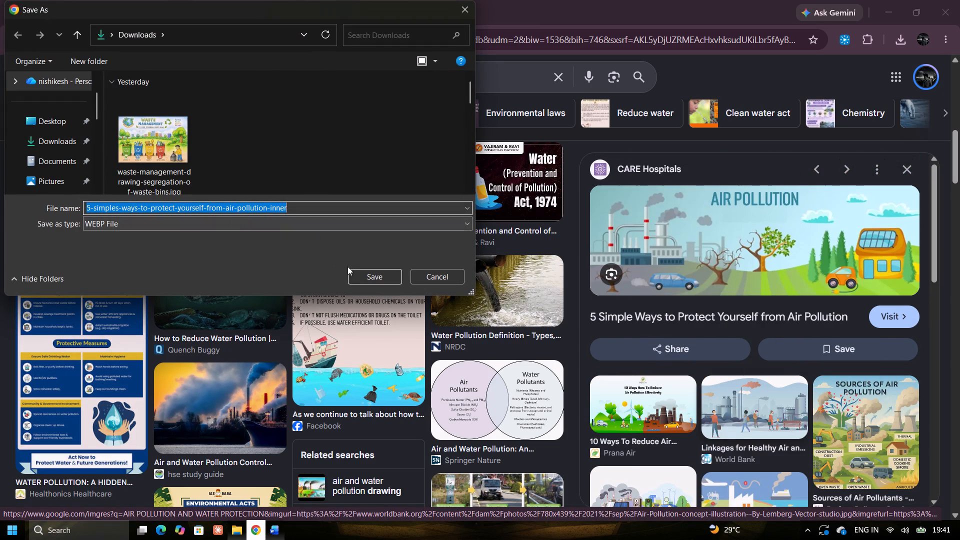
left_click(381, 278)
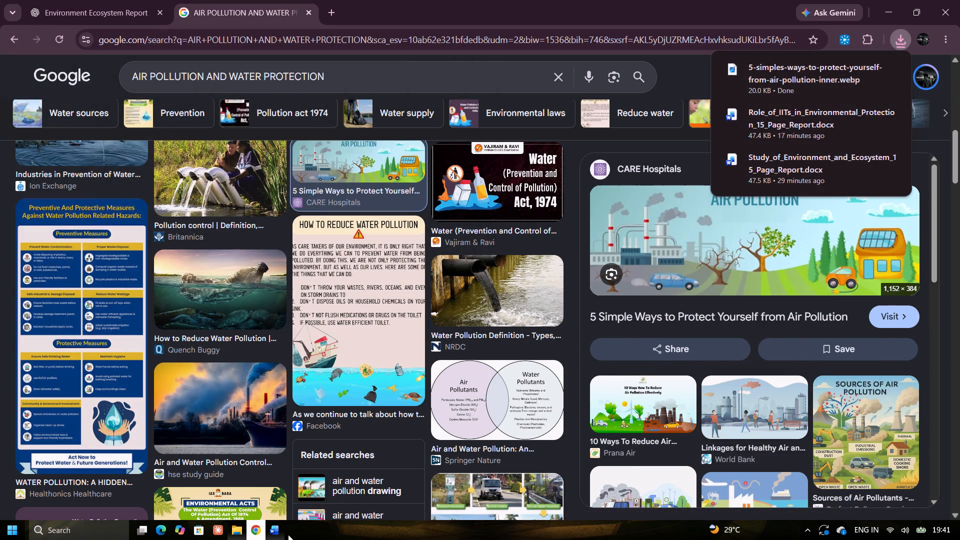
Switch to the IITs report in Word and insert the downloaded "Air Pollution" picture below the "Public health and environmental safety" text.
left_click(280, 532)
left_click(230, 478)
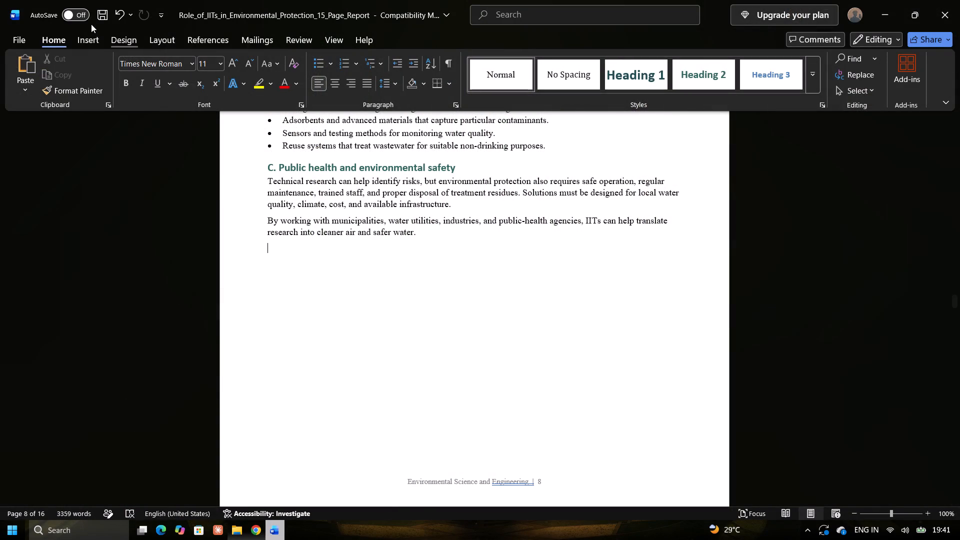
left_click(97, 39)
left_click(126, 69)
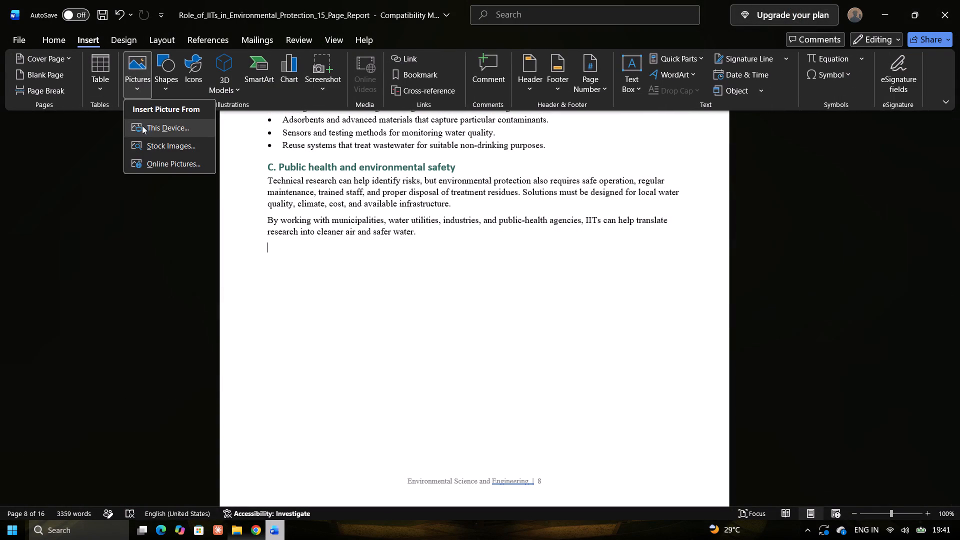
left_click(142, 125)
left_click(59, 146)
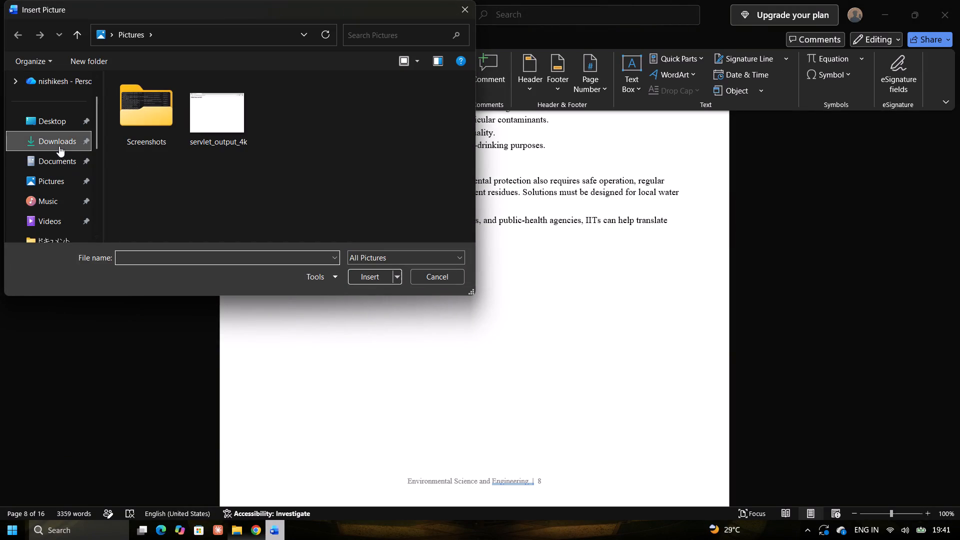
left_click(160, 160)
left_click(371, 272)
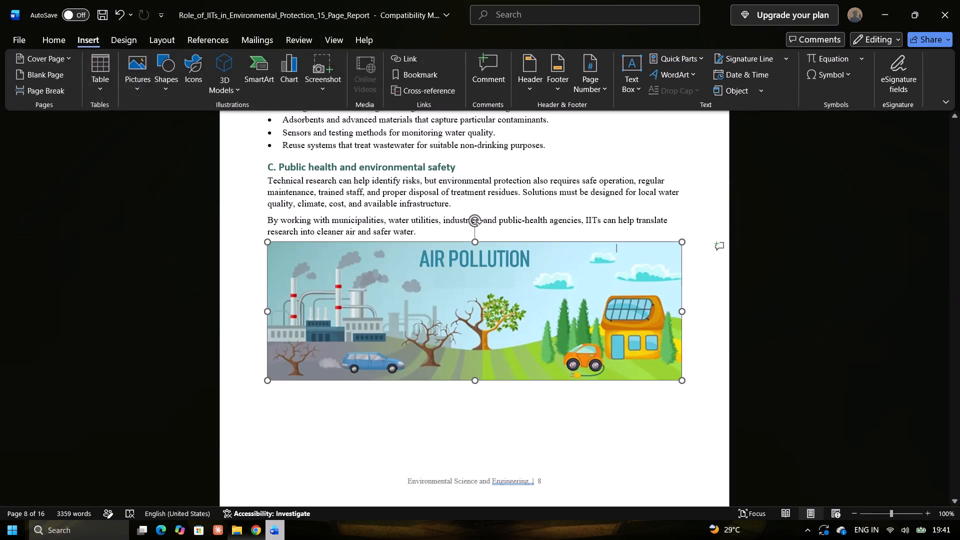
Add two blank lines between the last paragraph of "Public health and environmental safety" and the "Air Pollution" picture.
left_click(422, 234)
key("Return")
key("Return")
key("Return")
scroll(476, 265, "down", 4)
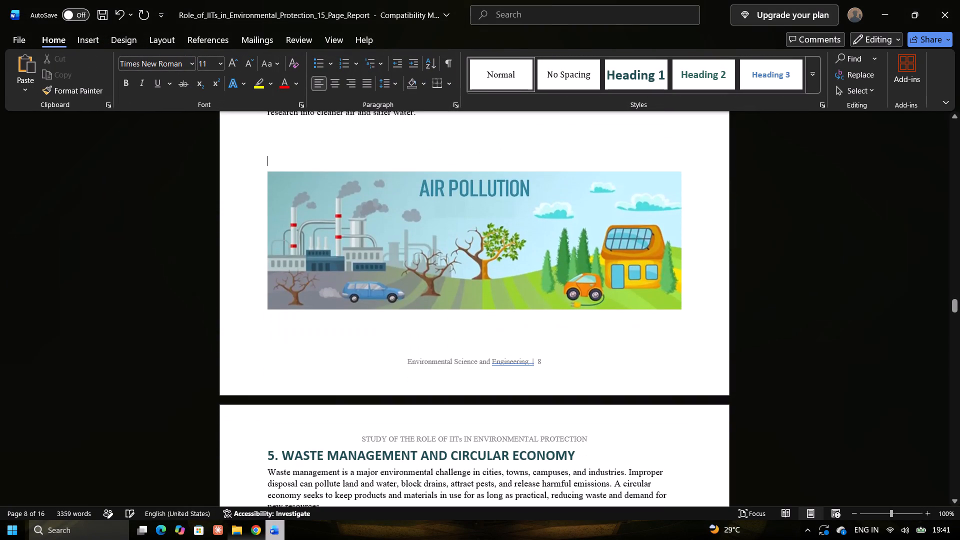
key("BackSpace")
scroll(522, 263, "up", 3)
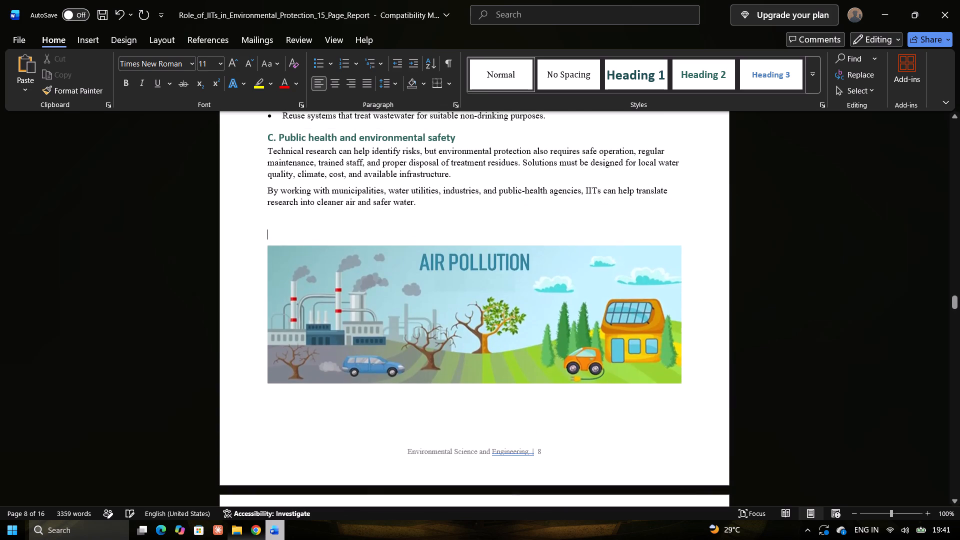
scroll(554, 414, "down", 5)
scroll(553, 407, "up", 1)
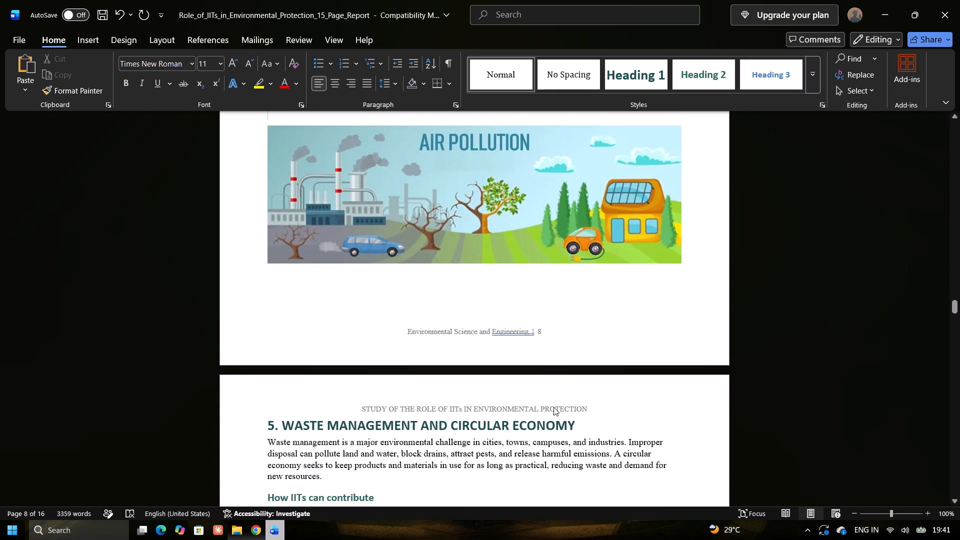
left_click(596, 341)
Set the font size of the "Waste hierarchy" heading and its table to 14.
scroll(596, 341, "down", 7)
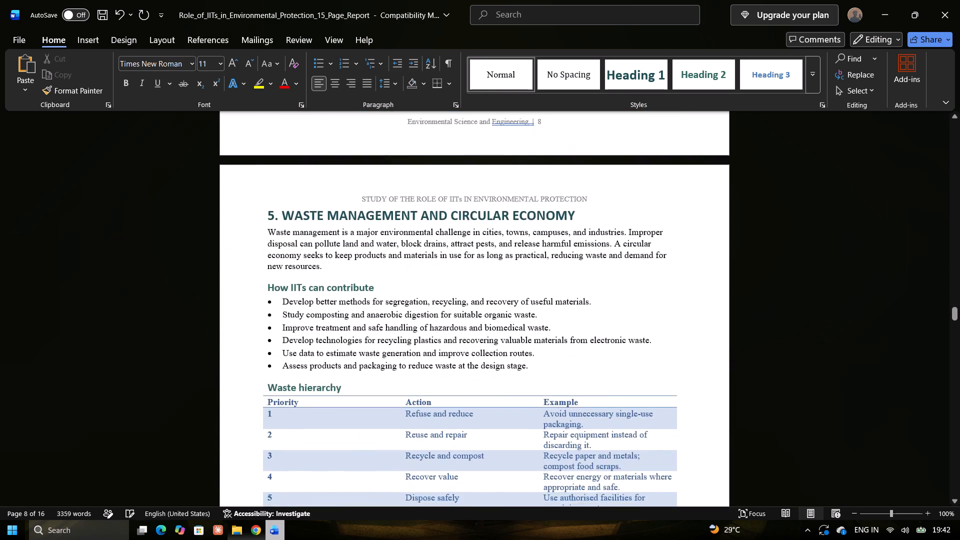
scroll(596, 341, "down", 19)
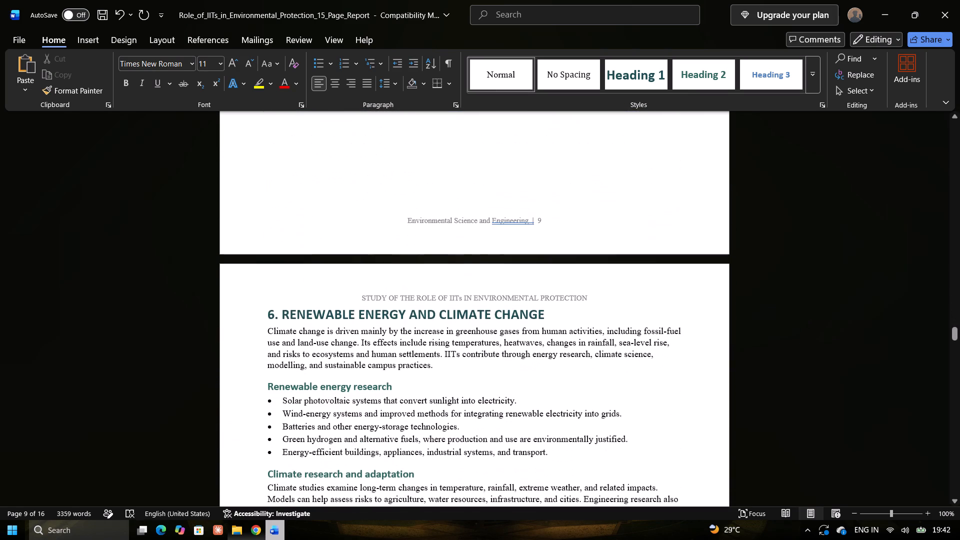
scroll(596, 341, "up", 12)
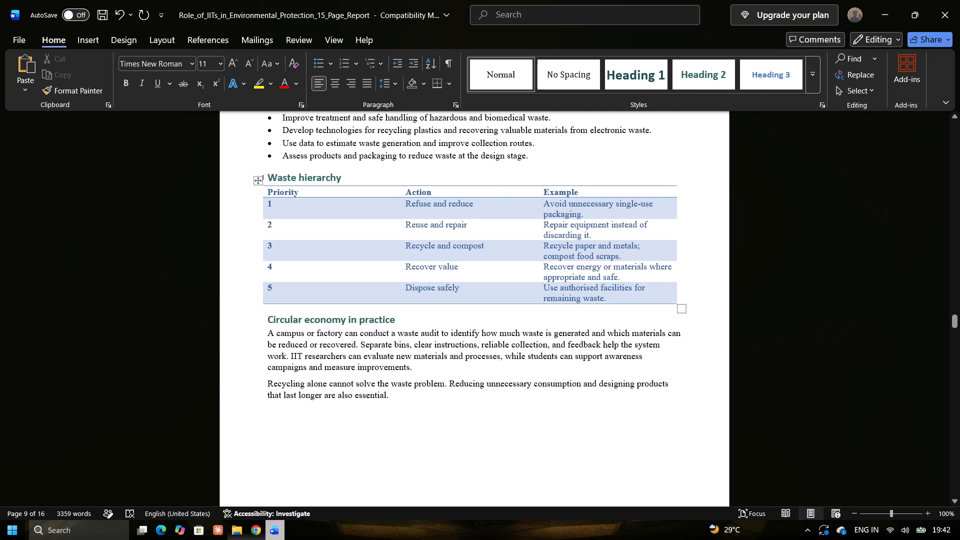
left_click_drag(267, 170, 673, 300)
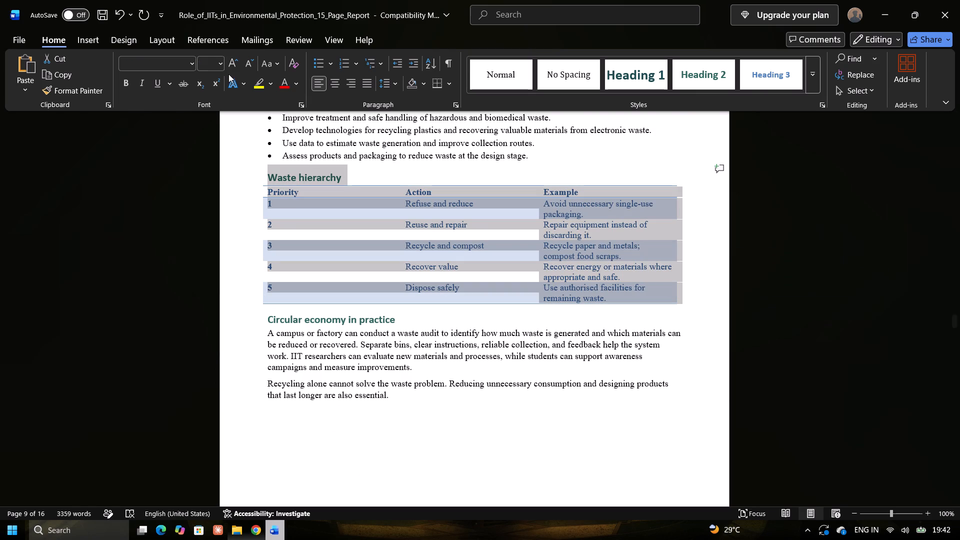
left_click(221, 60)
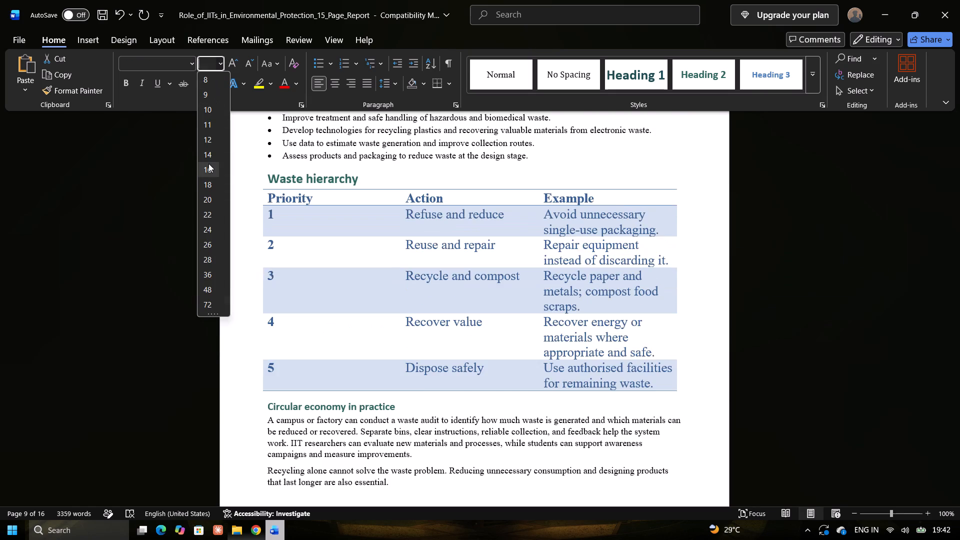
left_click(210, 157)
left_click(693, 285)
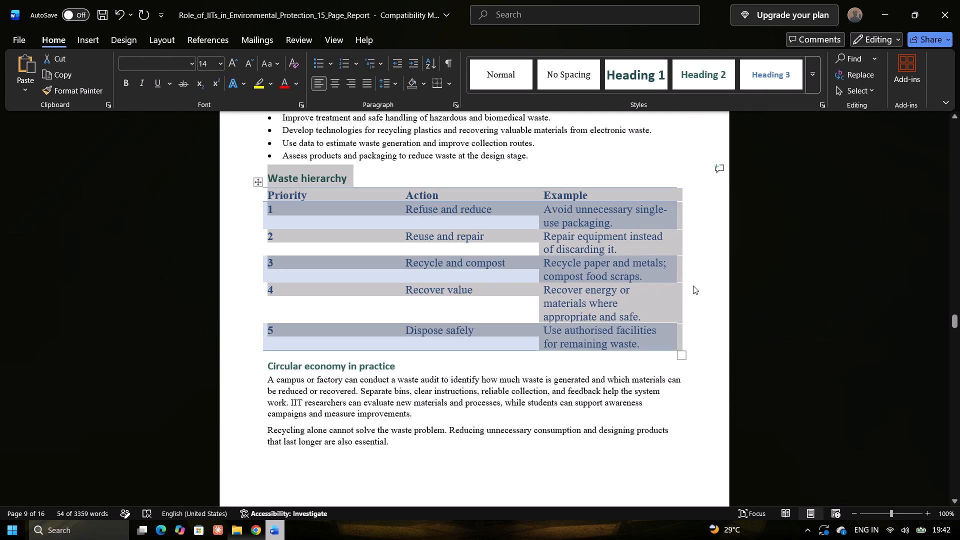
Copy the section 6 heading text "RENEWABLE ENERGY AND CLIMATE CHANGE".
scroll(693, 285, "down", 4)
scroll(693, 285, "up", 14)
scroll(693, 285, "down", 20)
scroll(693, 285, "down", 4)
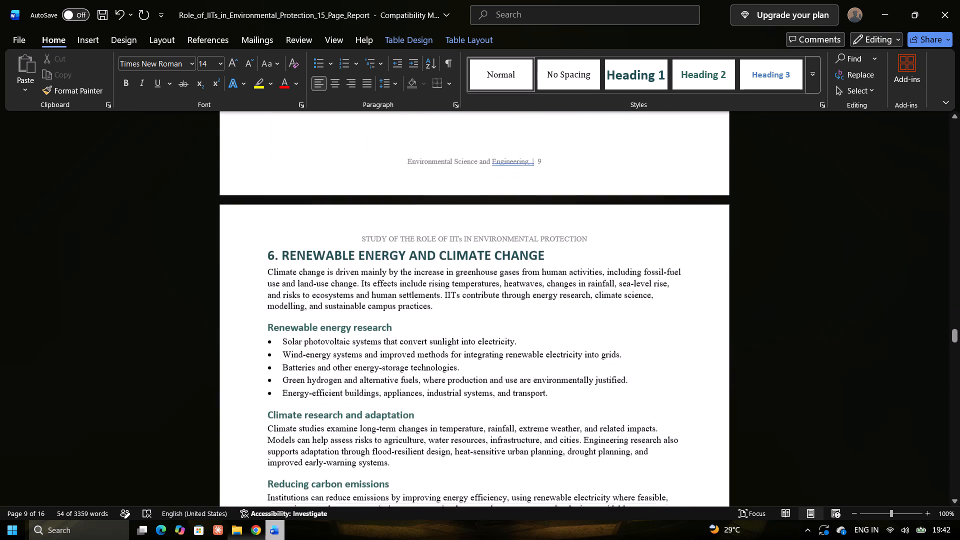
scroll(693, 285, "down", 3)
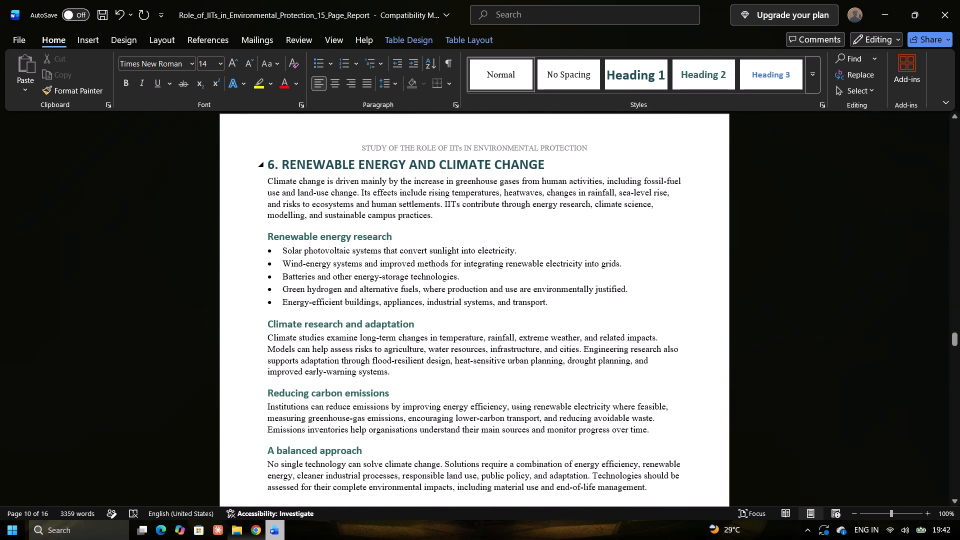
left_click_drag(284, 164, 642, 164)
left_click(642, 164)
key("ctrl+c")
scroll(643, 164, "down", 12)
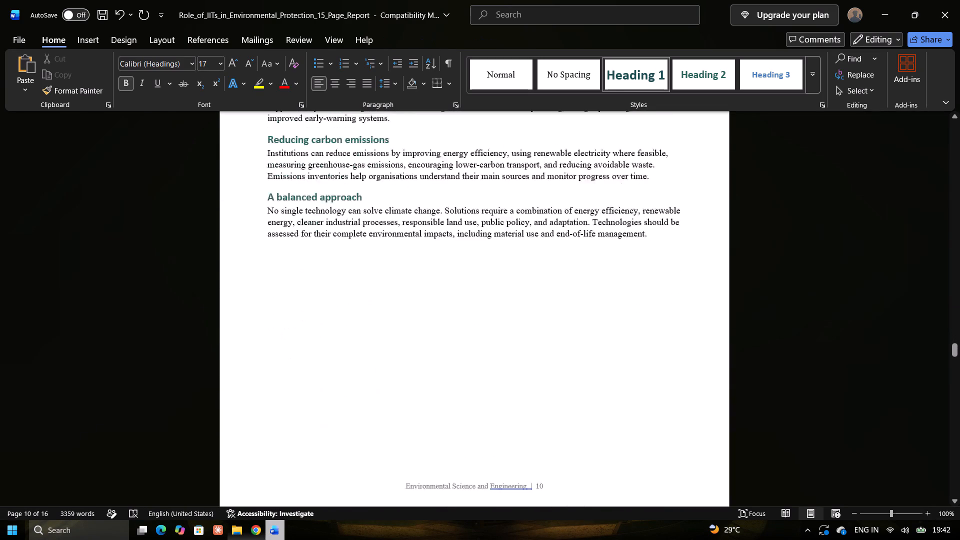
Switch to Chrome, clear the Google Images query and try to enter the copied section 6 heading.
scroll(643, 167, "down", 2)
left_click(256, 531)
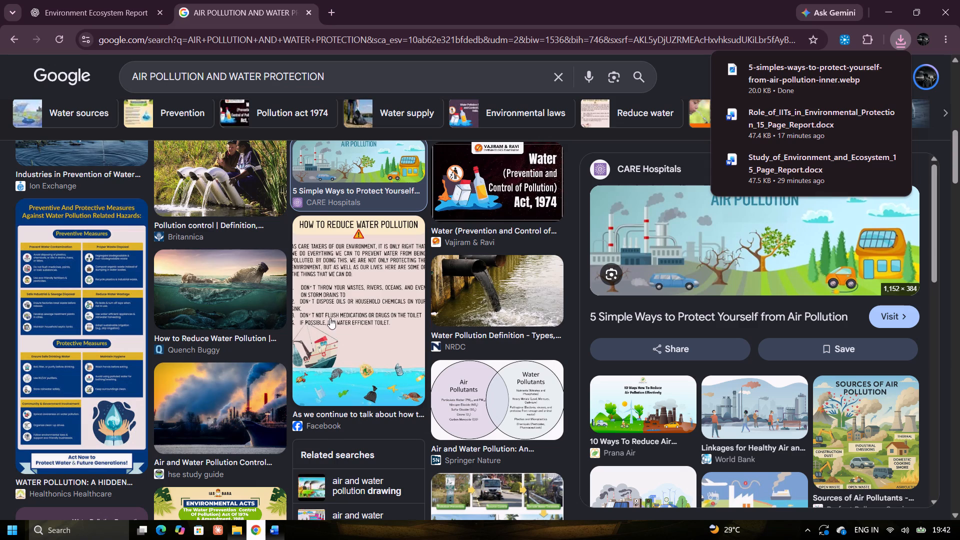
left_click_drag(325, 71, 60, 68)
key("BackSpace")
key("ctrl+v")
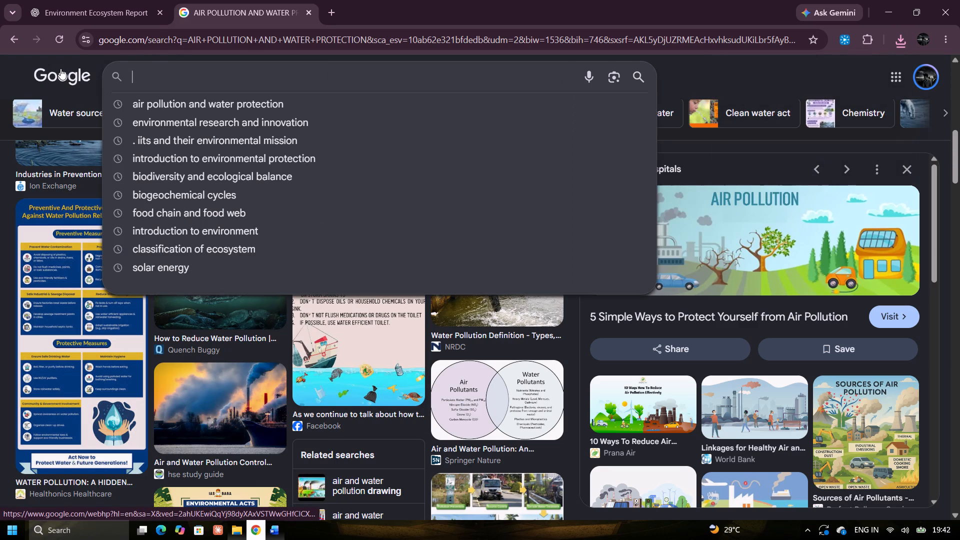
key("ctrl+v")
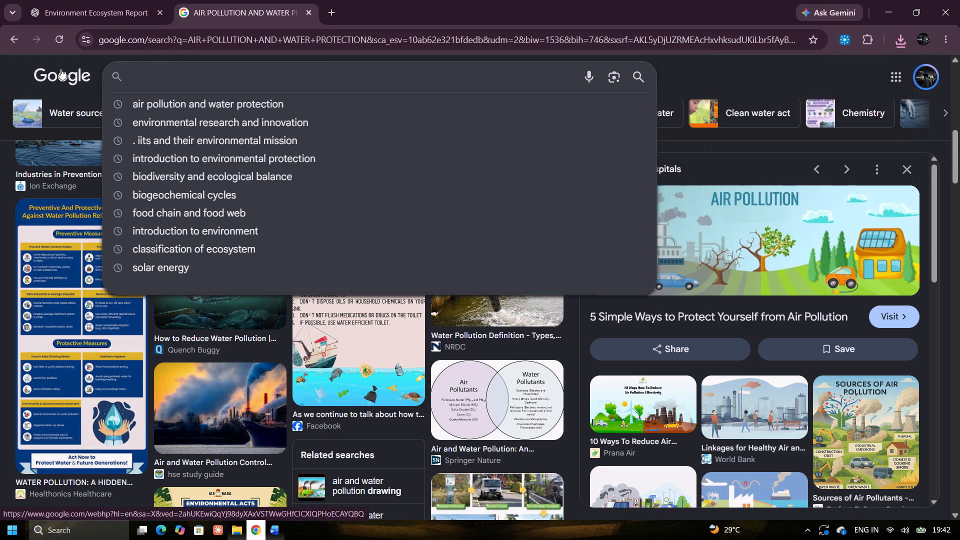
Return to the IITs report in Word and copy the section 6 heading text "RENEWABLE ENERGY AND CLIMATE CHANGE" again.
left_click(280, 529)
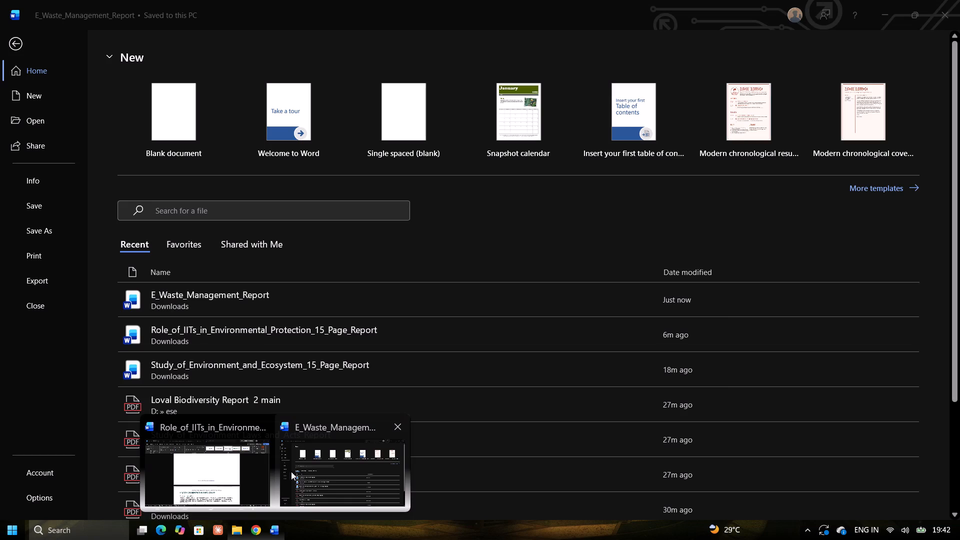
left_click(248, 472)
scroll(437, 353, "up", 11)
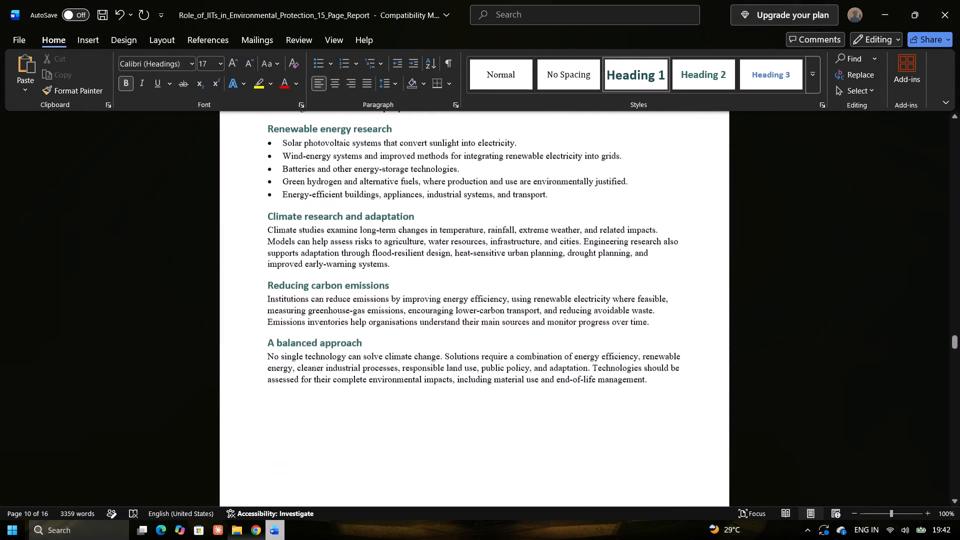
scroll(437, 353, "up", 5)
left_click_drag(545, 228, 310, 207)
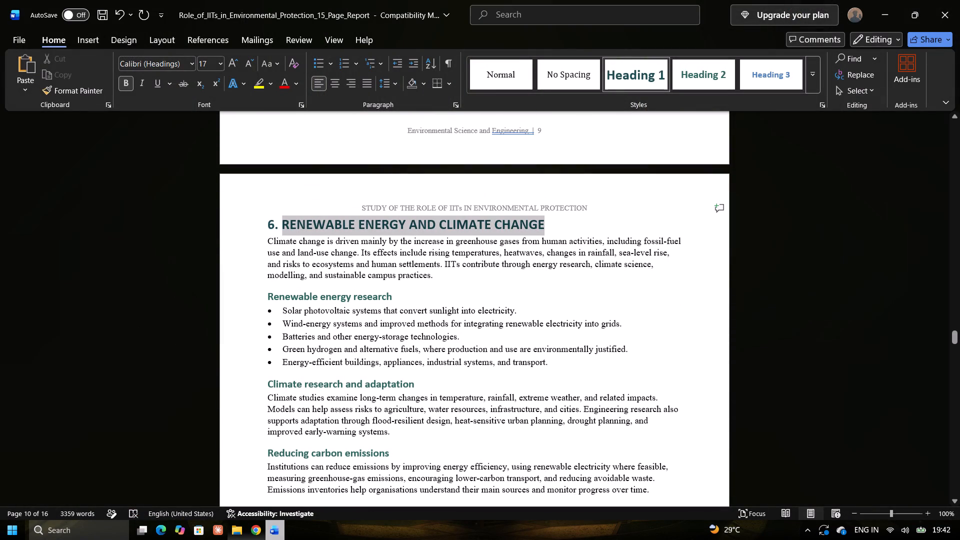
left_click_drag(310, 207, 301, 207)
key("ctrl+c")
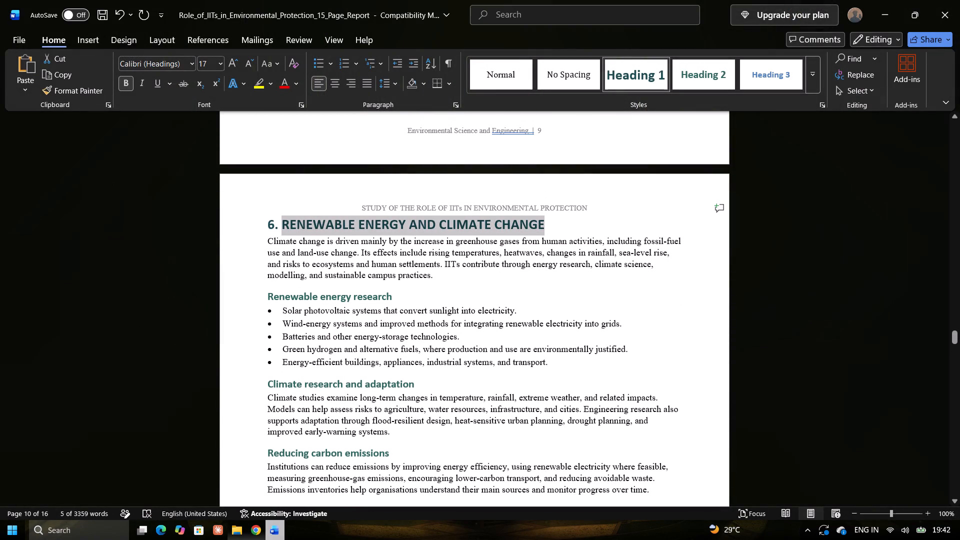
In Chrome, search Google Images for "RENEWABLE ENERGY AND CLIMATE CHANGE" and copy the Exeed College split-landscape picture.
left_click(260, 531)
key("ctrl+v")
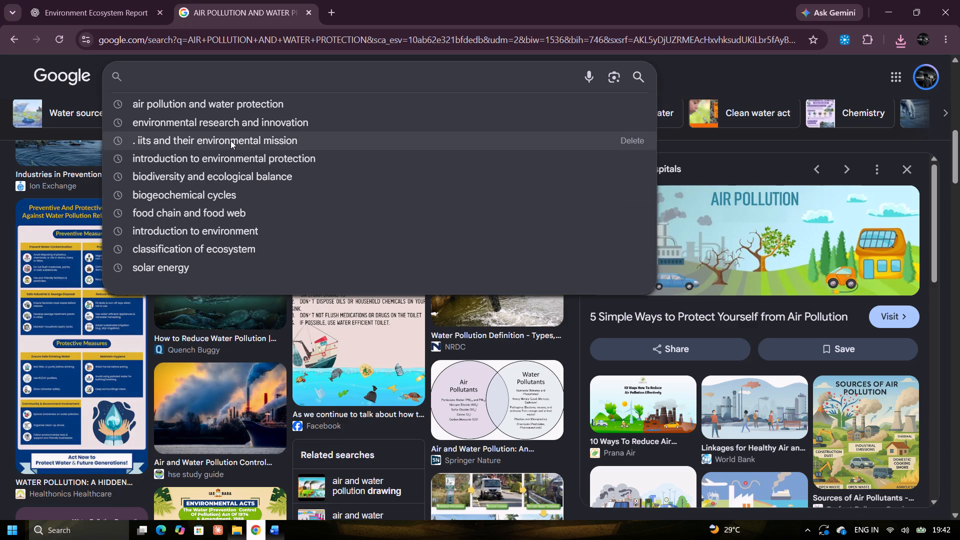
key("Return")
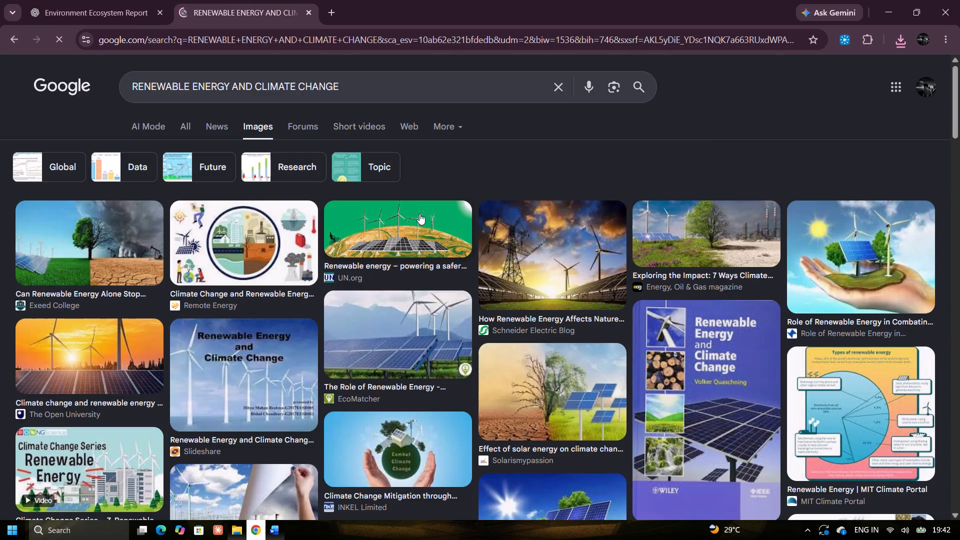
left_click(64, 243)
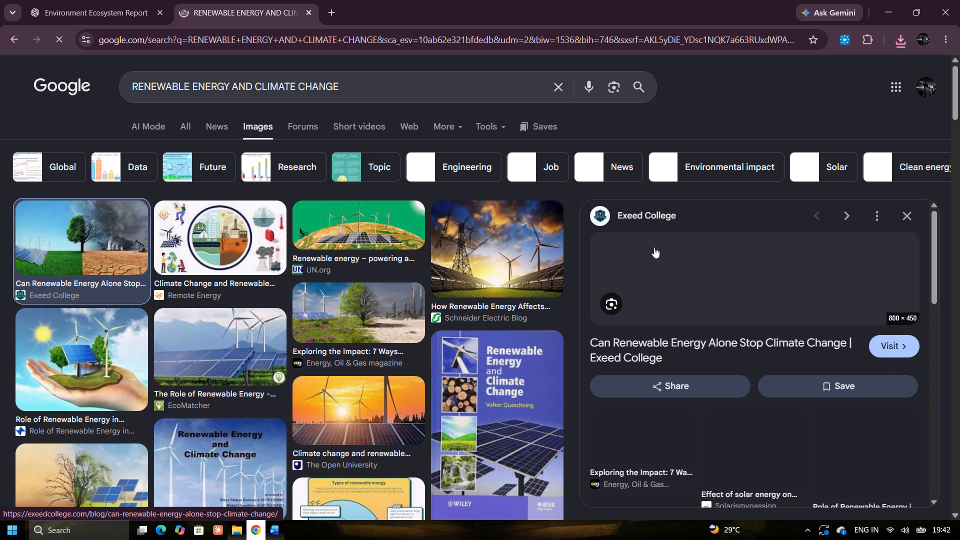
right_click(826, 298)
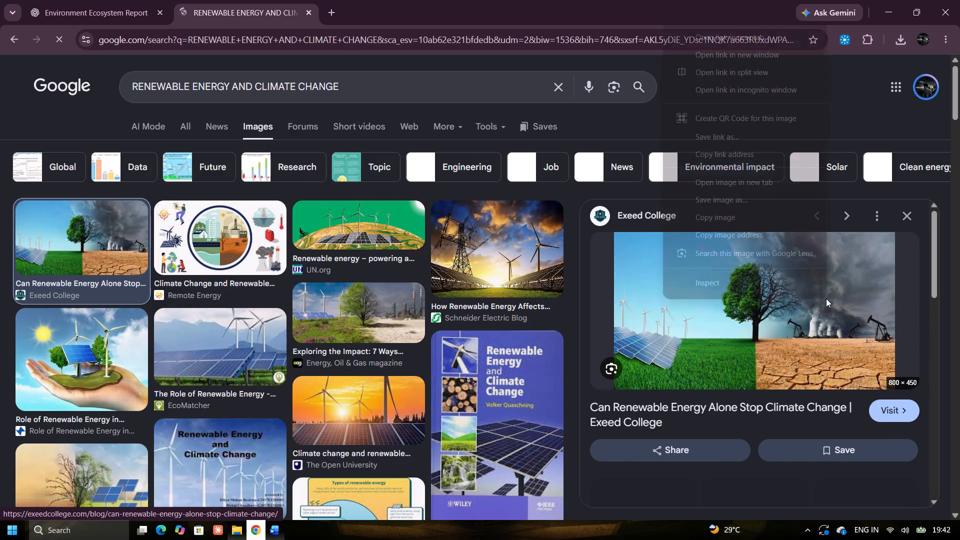
left_click(744, 217)
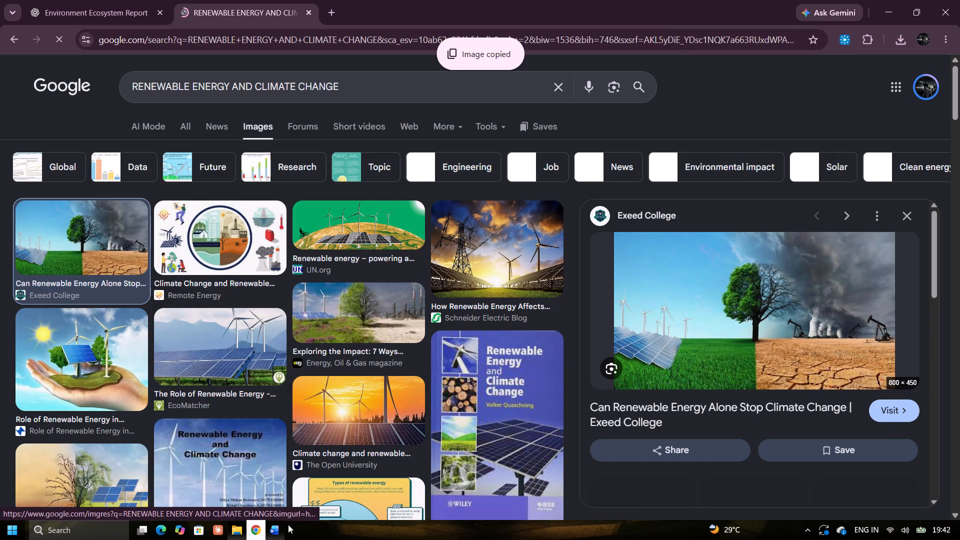
Switch to the IITs report in Word and paste the picture on a new line below the "A balanced approach" paragraph.
left_click(278, 530)
left_click(223, 482)
scroll(547, 410, "down", 11)
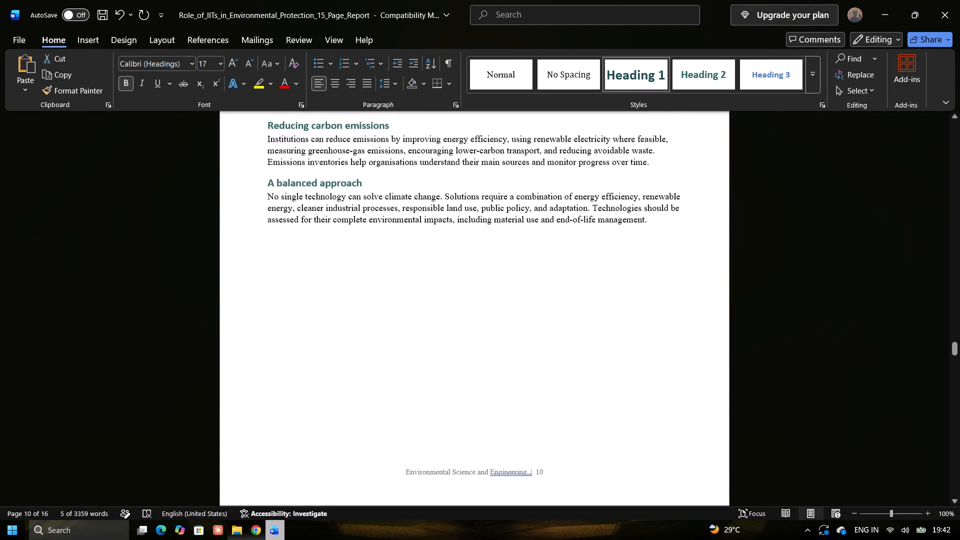
left_click(655, 225)
key("Return")
key("ctrl+v")
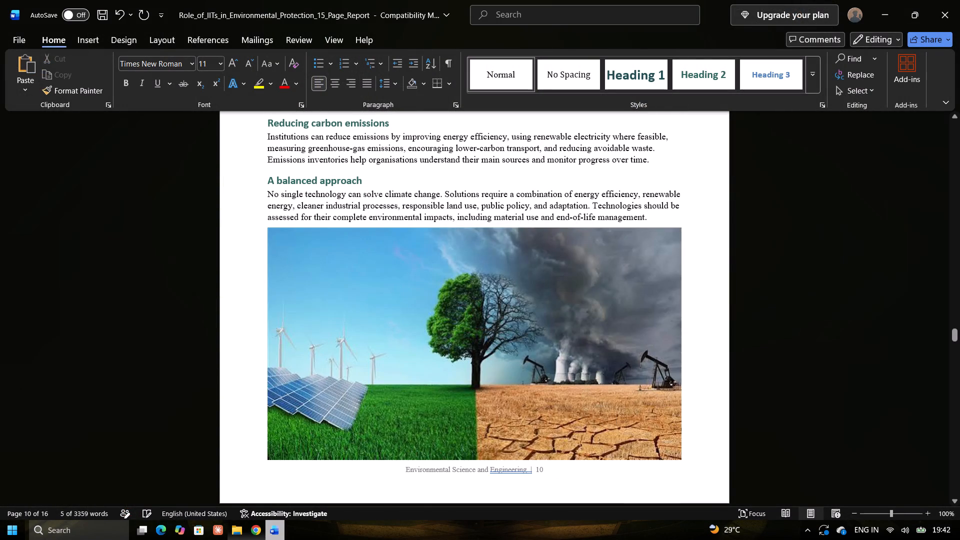
Delete the blank page between the renewable energy picture and section 7.
scroll(656, 224, "down", 15)
scroll(656, 224, "down", 14)
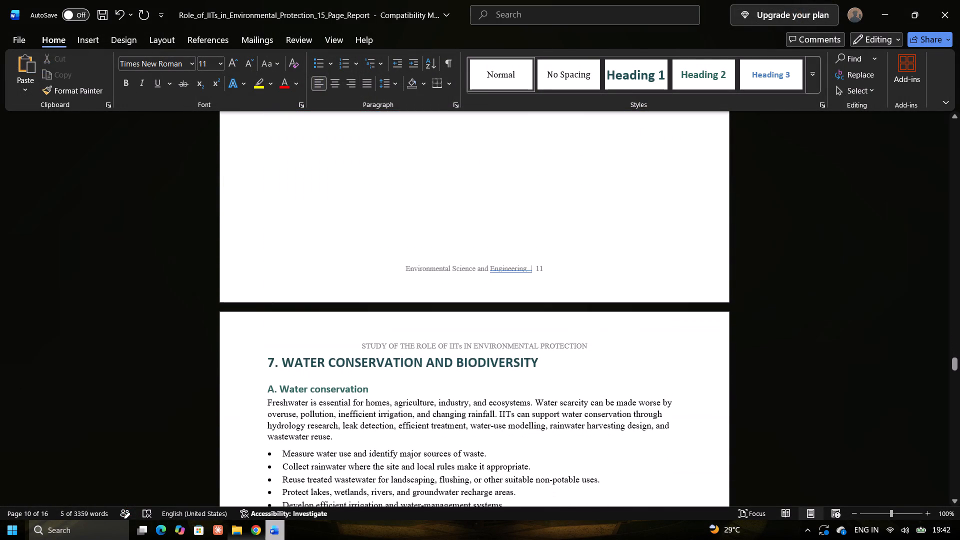
scroll(656, 224, "up", 20)
scroll(656, 224, "up", 8)
scroll(656, 224, "down", 6)
scroll(656, 224, "up", 1)
scroll(656, 224, "down", 3)
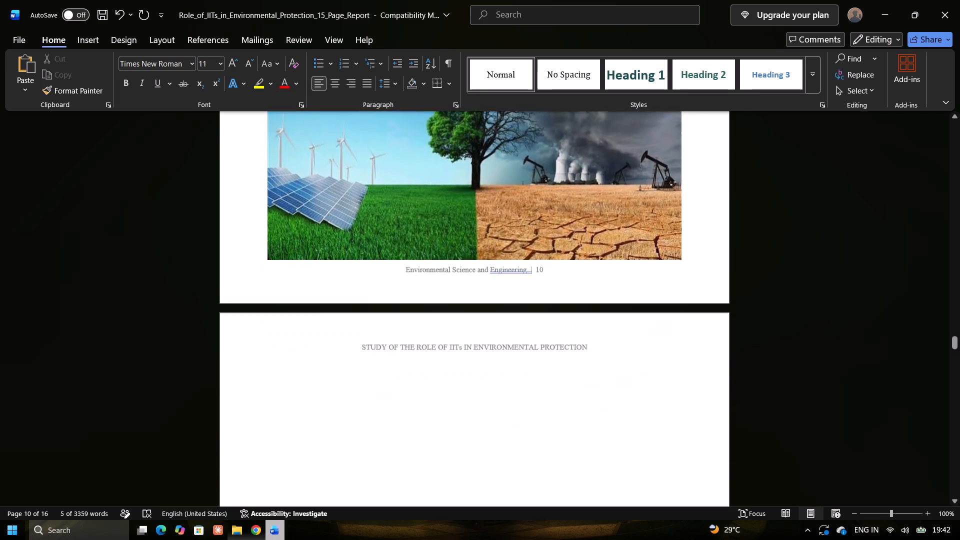
scroll(656, 224, "down", 6)
left_click(510, 238)
scroll(510, 238, "up", 4)
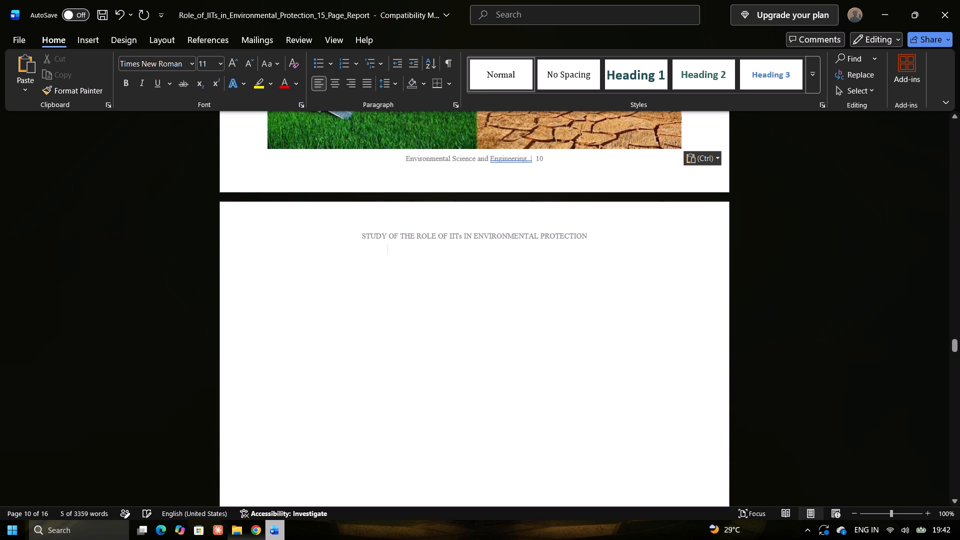
left_click(243, 226)
left_click(243, 226)
key("Delete")
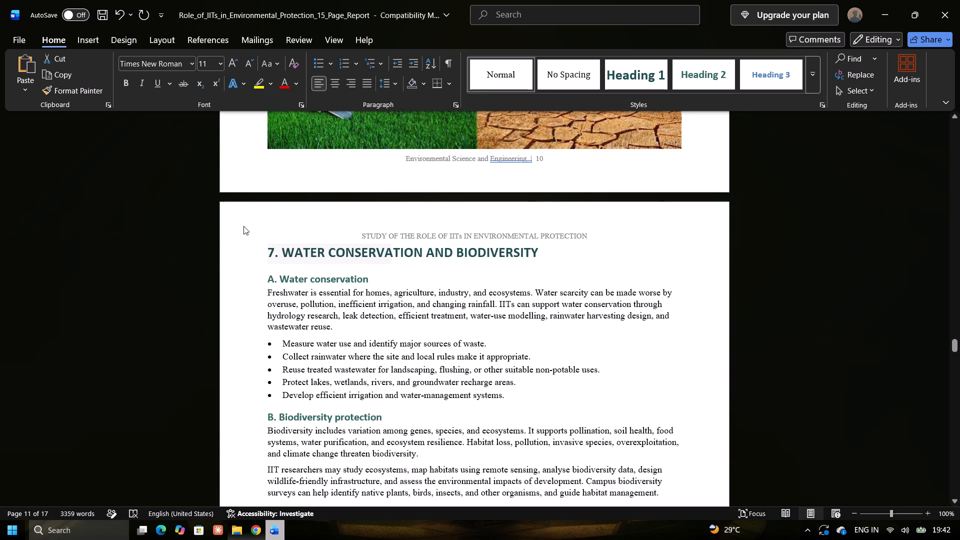
Copy the section 7 heading text "WATER CONSERVATION AND BIODIVERSITY".
scroll(243, 226, "up", 3)
scroll(243, 226, "down", 20)
scroll(243, 226, "down", 2)
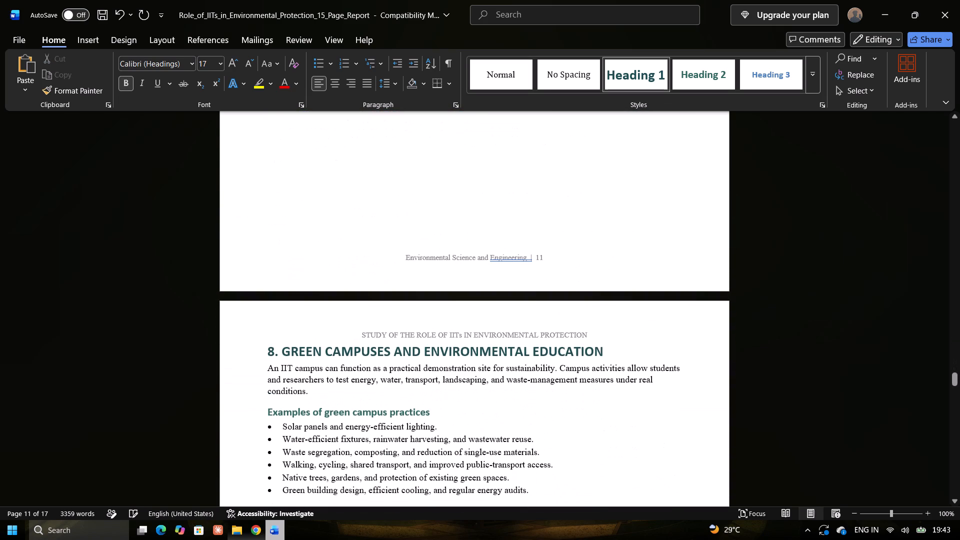
scroll(243, 226, "up", 10)
scroll(623, 309, "down", 6)
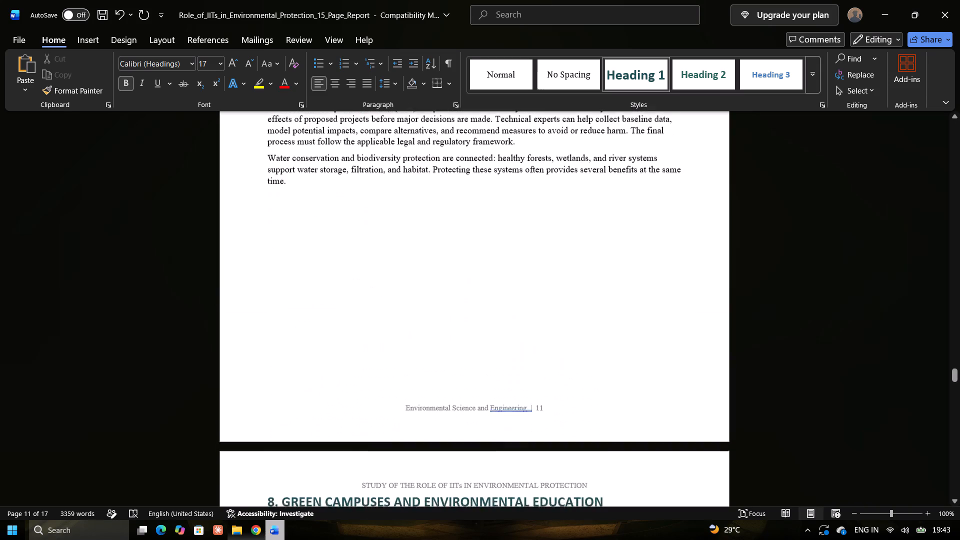
scroll(590, 304, "up", 11)
scroll(355, 233, "up", 4)
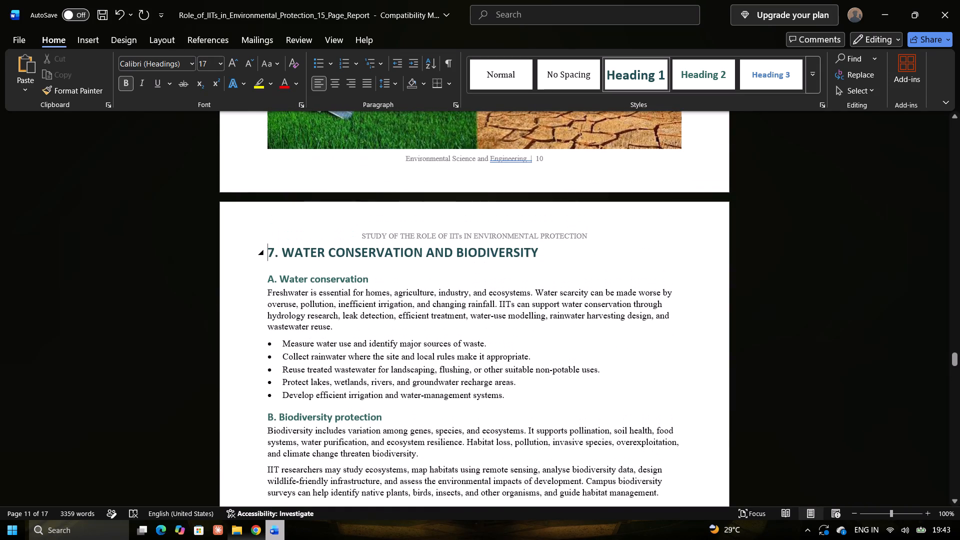
left_click_drag(282, 252, 555, 254)
key("ctrl+c")
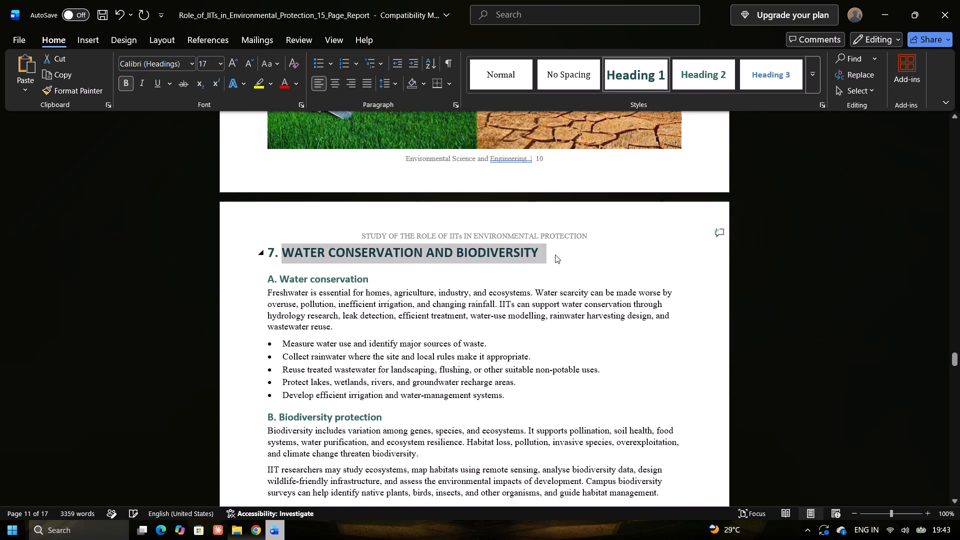
Switch to Chrome and search Google Images for "WATER CONSERVATION AND BIODIVERSITY".
left_click(251, 530)
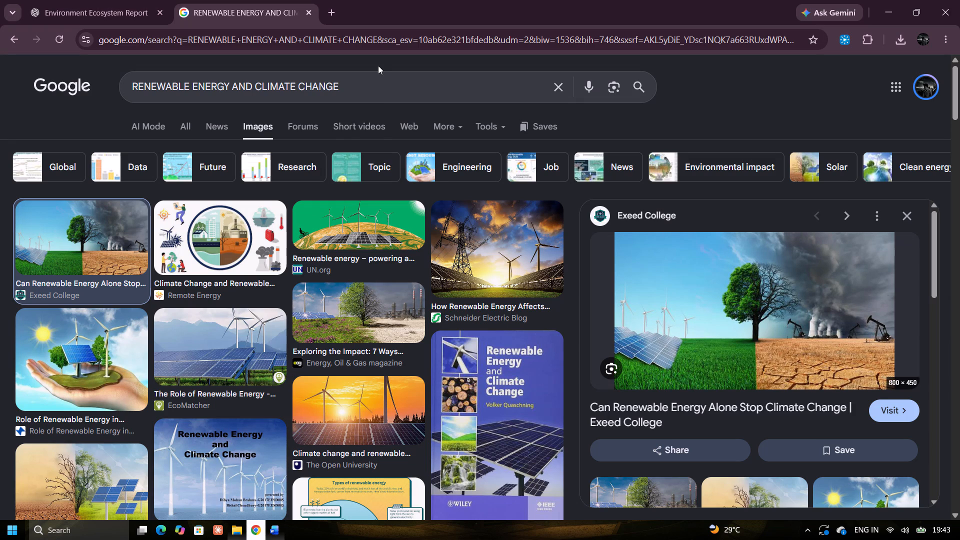
left_click_drag(350, 86, 116, 67)
key("BackSpace")
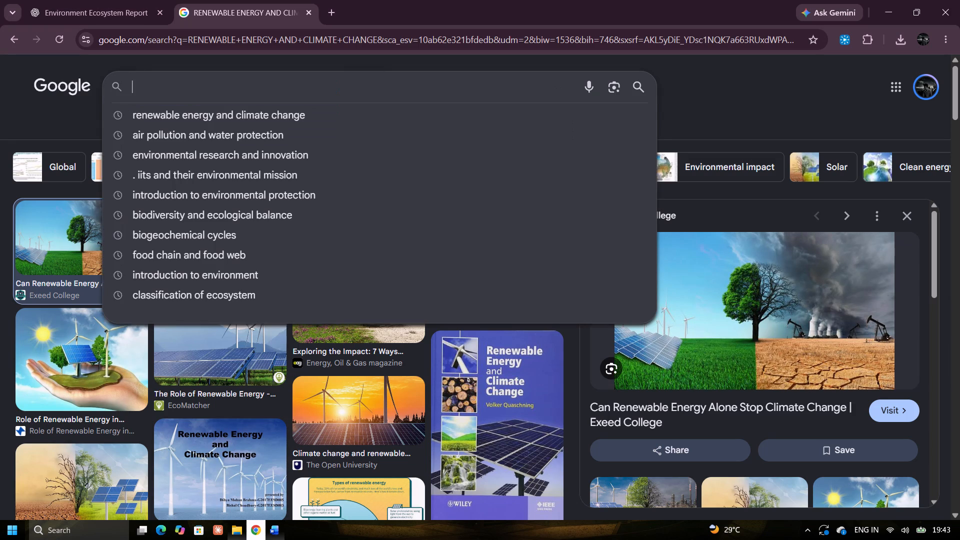
key("ctrl+v")
key("Return")
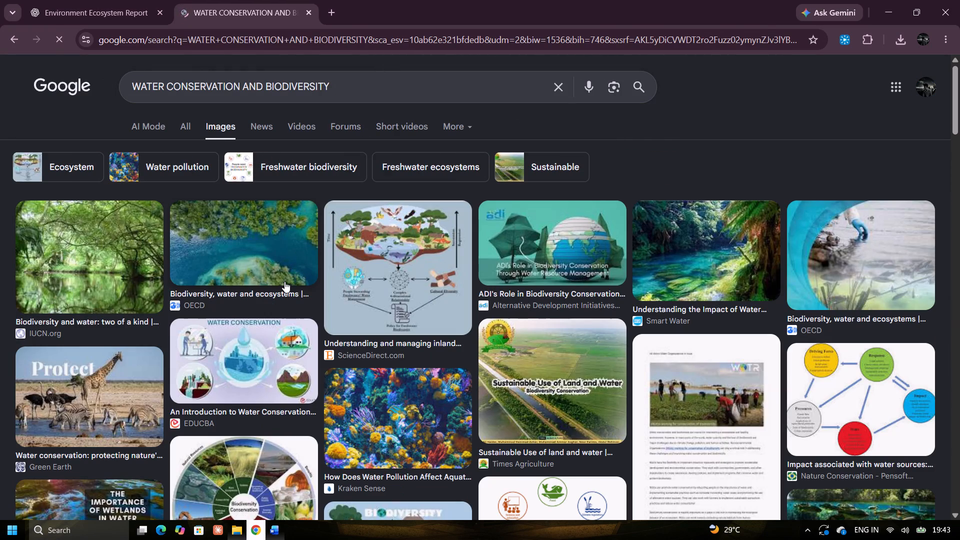
Find the GeeksforGeeks "Conservation of Biodiversity" picture among the image results and copy it.
scroll(290, 290, "down", 2)
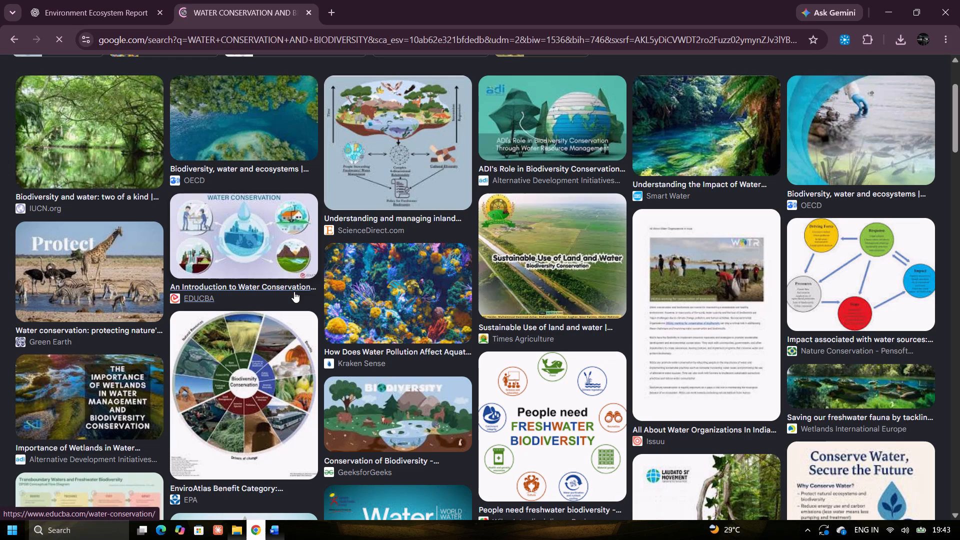
scroll(294, 291, "up", 4)
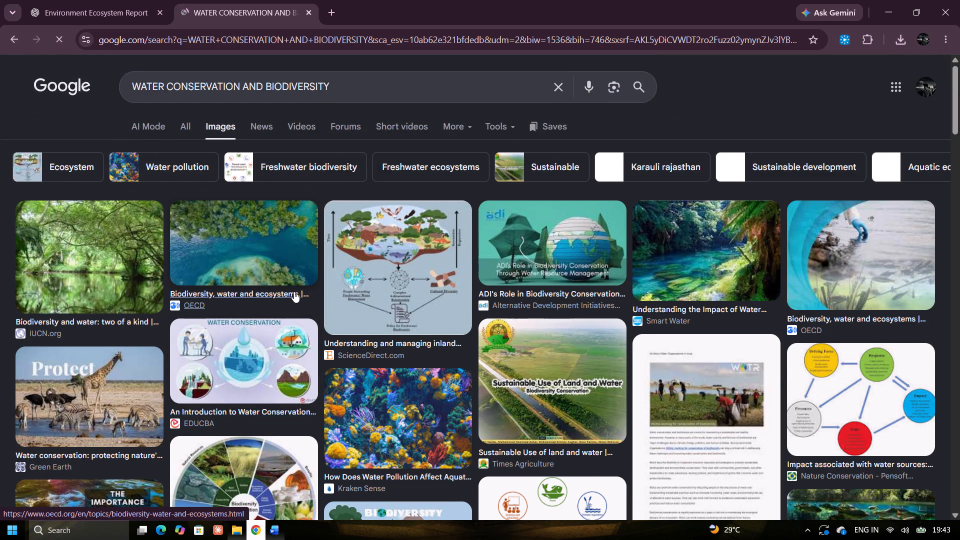
scroll(294, 291, "down", 1)
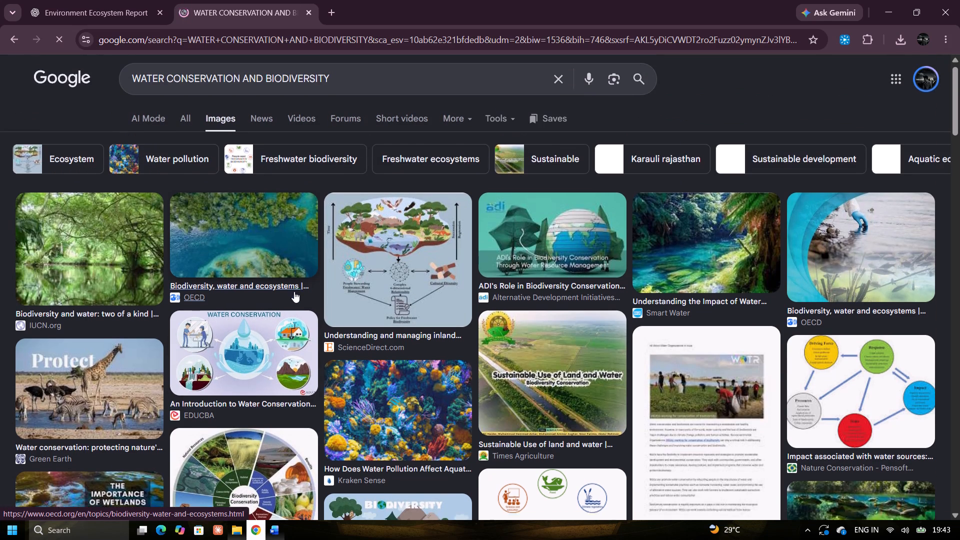
scroll(294, 291, "down", 4)
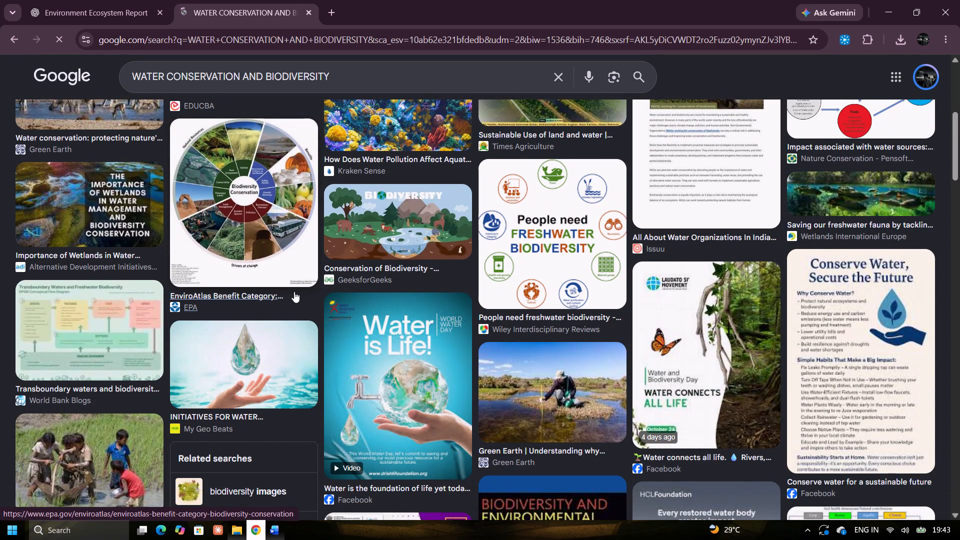
left_click(367, 250)
right_click(734, 227)
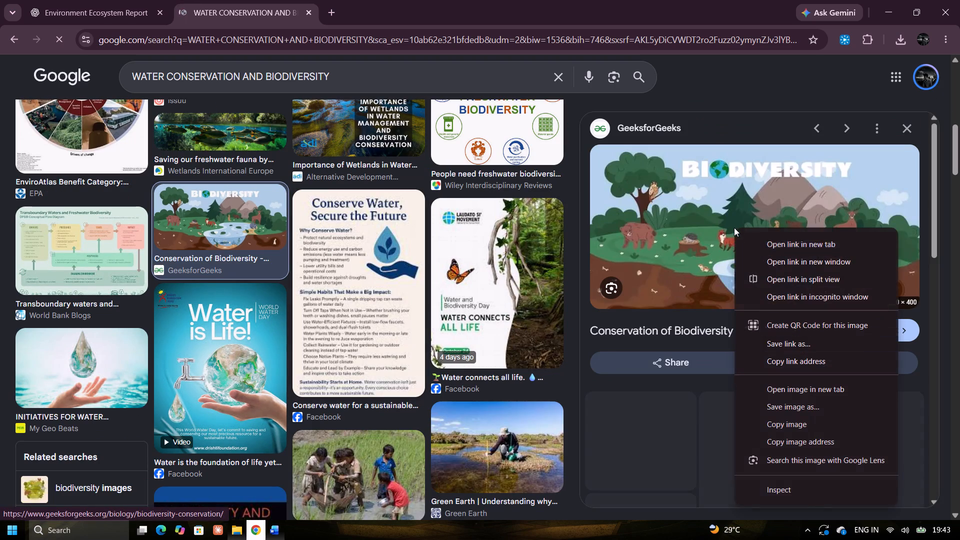
left_click(776, 425)
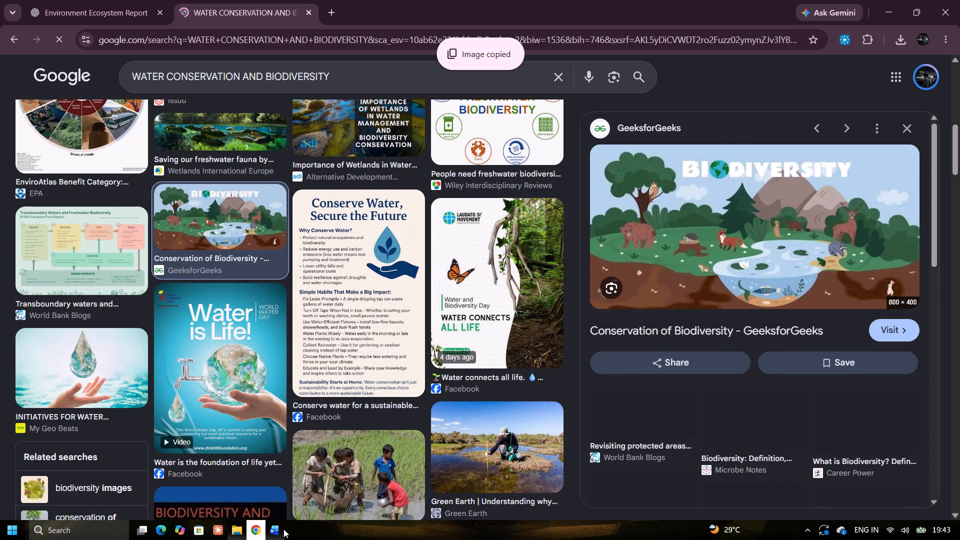
Switch to the IITs report in Word and paste the Biodiversity picture on a new line below section 7's last paragraph.
left_click(283, 529)
left_click(229, 464)
scroll(579, 394, "down", 8)
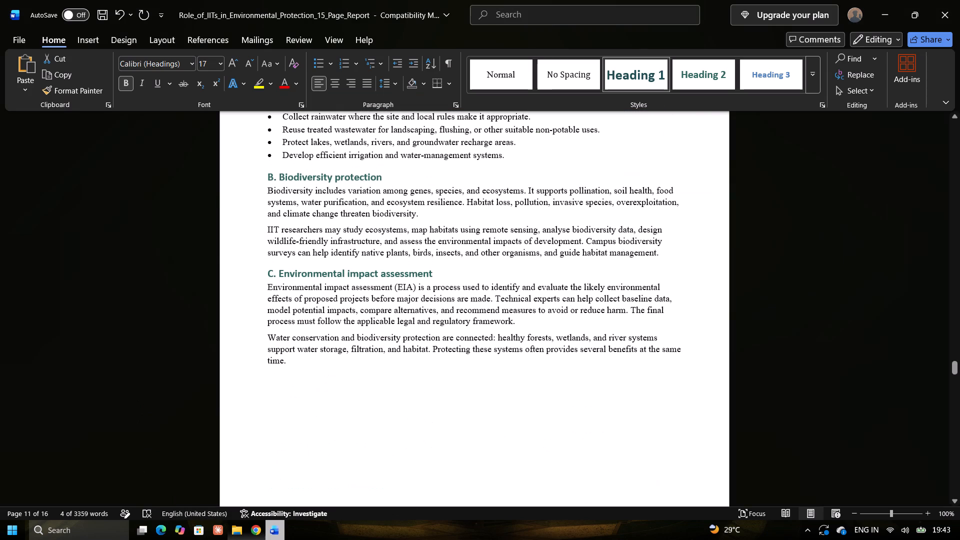
left_click(325, 365)
key("Return")
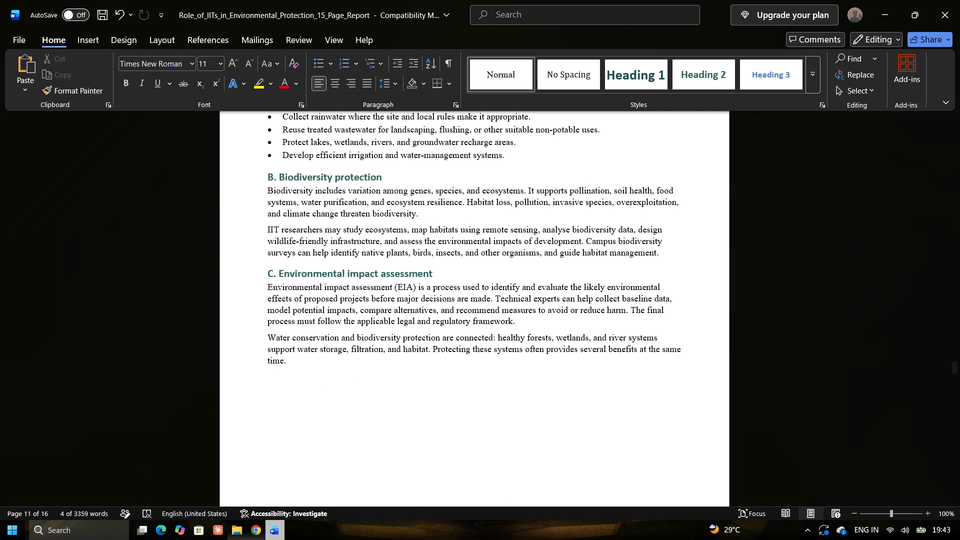
key("ctrl+v")
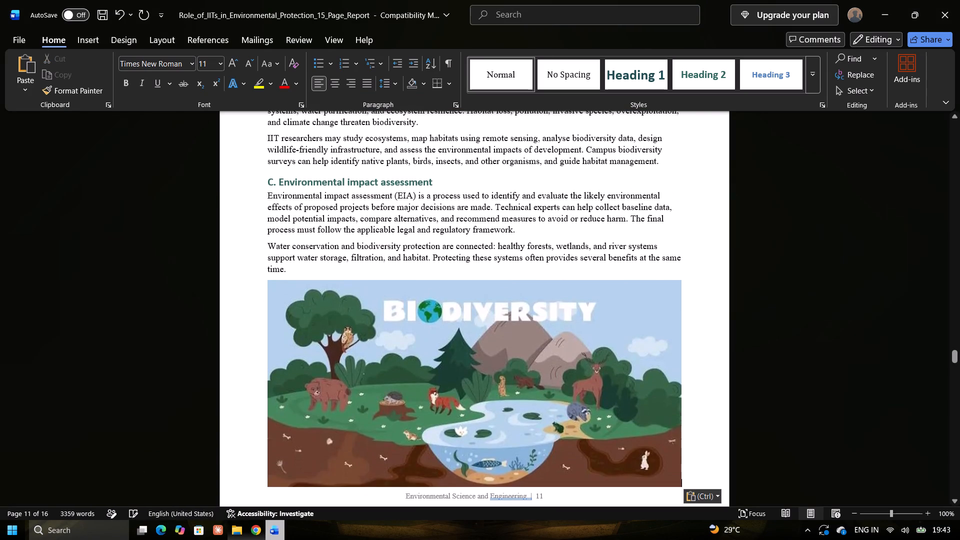
scroll(325, 365, "down", 20)
scroll(316, 324, "up", 8)
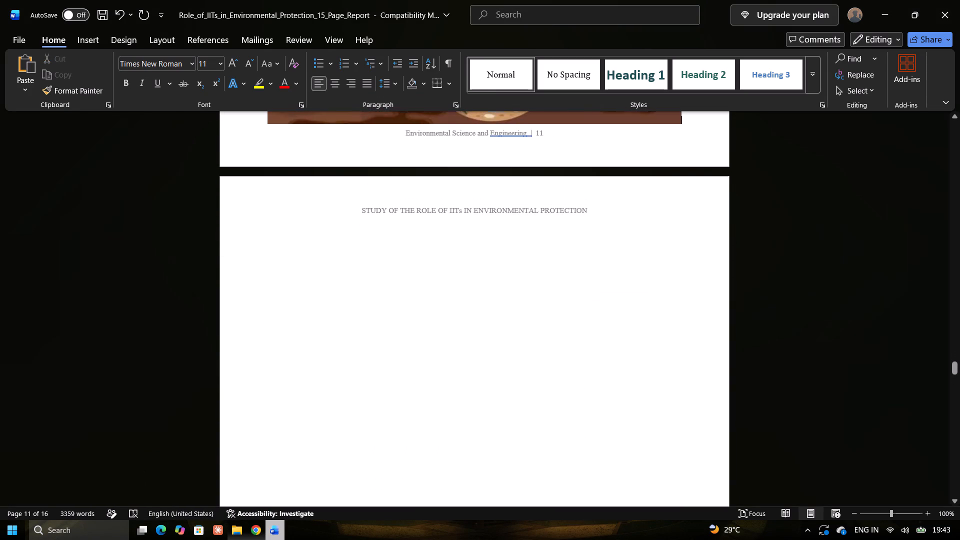
Delete the blank page between the Biodiversity picture and section 8, "GREEN CAMPUSES AND ENVIRONMENTAL EDUCATION".
left_click(254, 223)
left_click(246, 222)
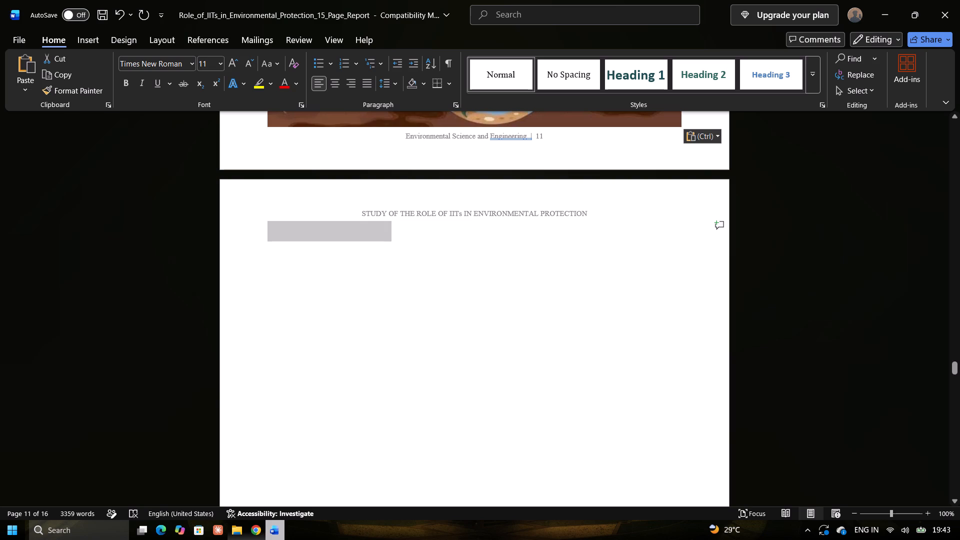
key("Delete")
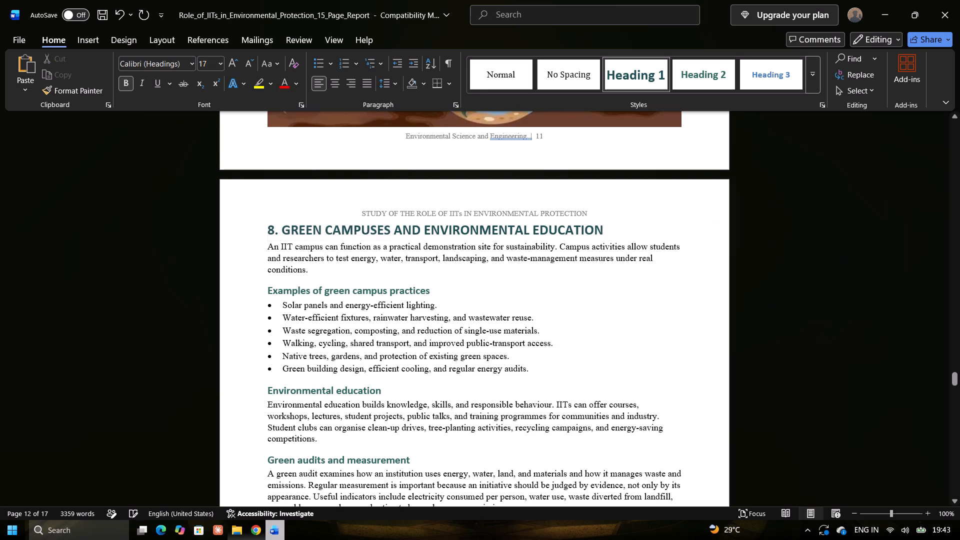
Look through the whole IITs report from the cover page to the references to check its layout, pictures and page flow.
scroll(246, 222, "down", 16)
scroll(246, 222, "up", 1)
scroll(246, 222, "down", 20)
scroll(246, 222, "down", 17)
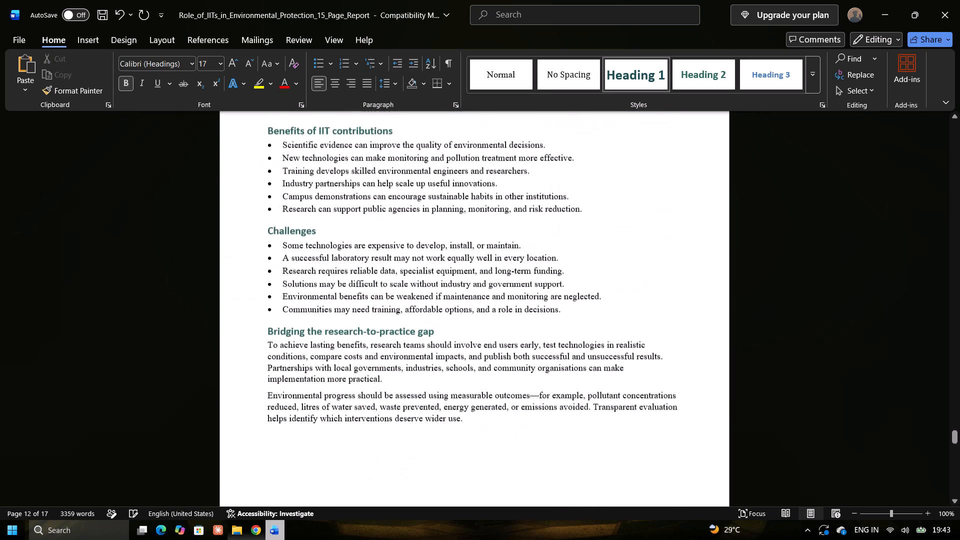
scroll(249, 225, "down", 8)
scroll(253, 230, "up", 1)
scroll(253, 230, "down", 20)
scroll(253, 230, "down", 16)
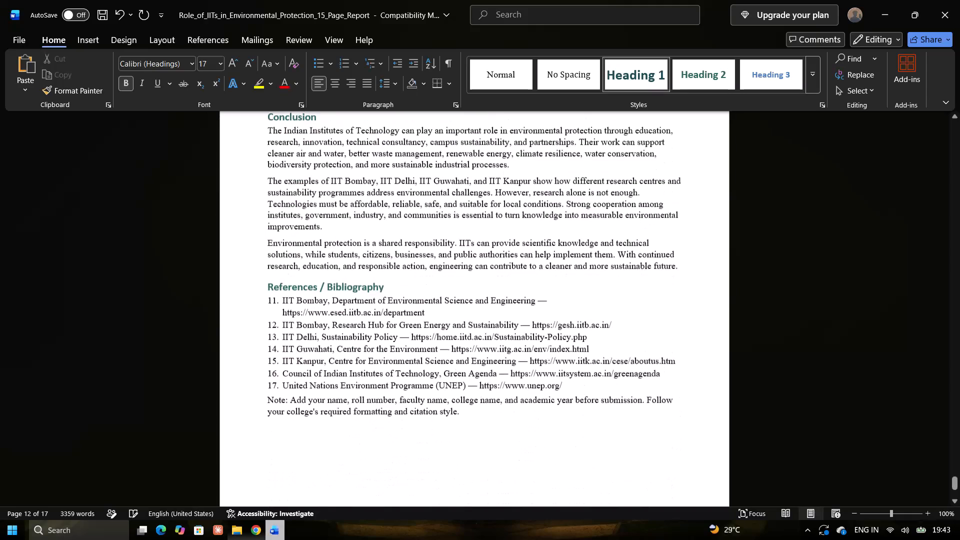
scroll(253, 231, "down", 7)
scroll(253, 231, "up", 1)
scroll(253, 231, "down", 19)
scroll(383, 238, "up", 14)
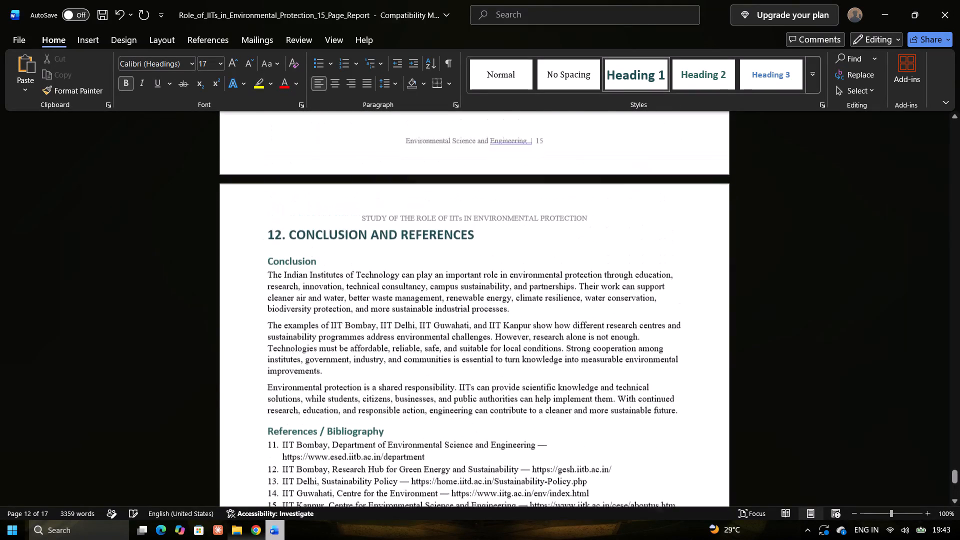
scroll(383, 238, "up", 11)
scroll(383, 238, "up", 12)
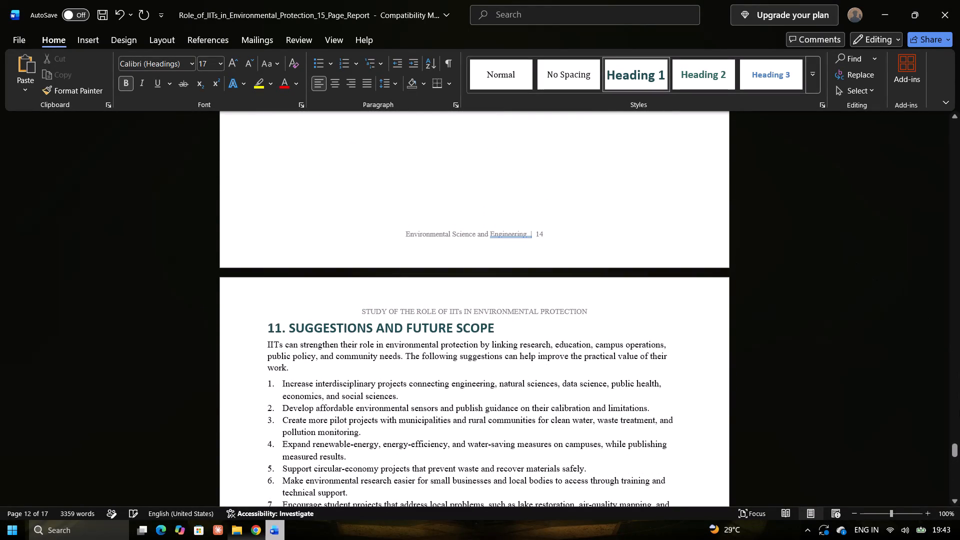
left_click_drag(956, 450, 931, 95)
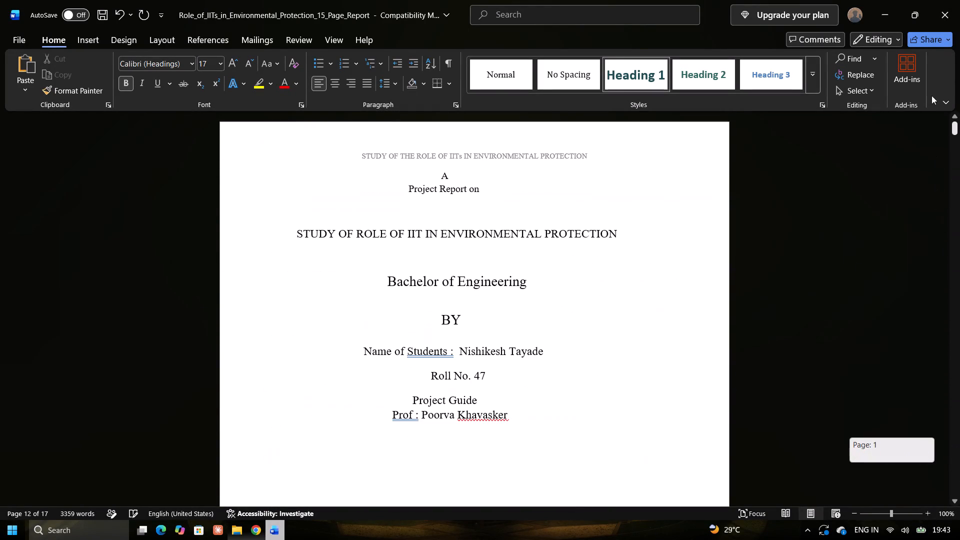
left_click_drag(931, 95, 927, 70)
scroll(550, 243, "down", 18)
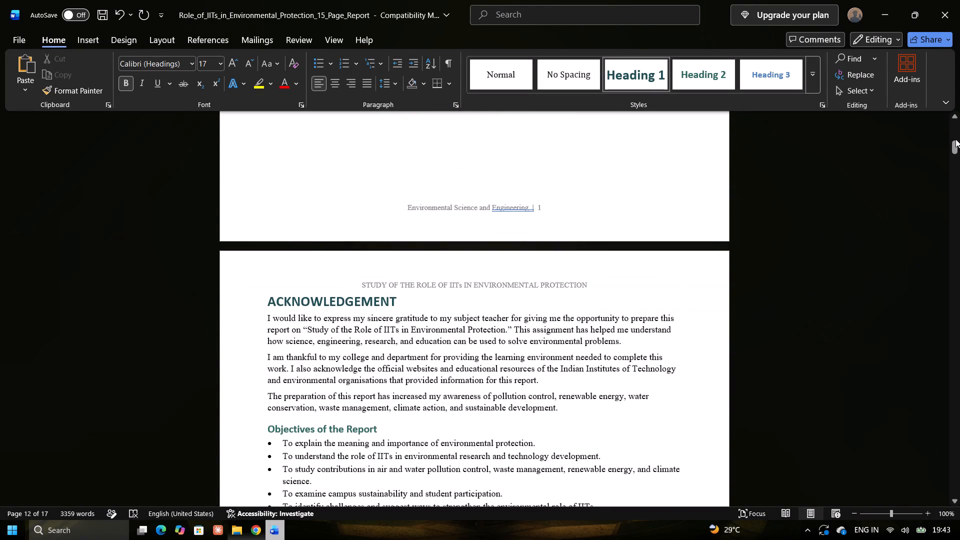
left_click_drag(955, 139, 955, 249)
left_click(958, 126)
left_click_drag(958, 130, 958, 130)
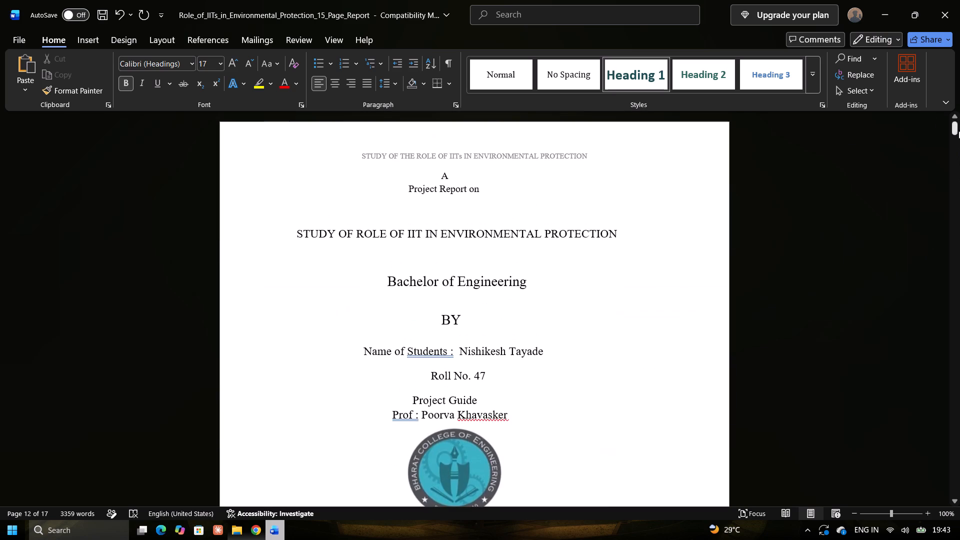
left_click_drag(958, 130, 948, 421)
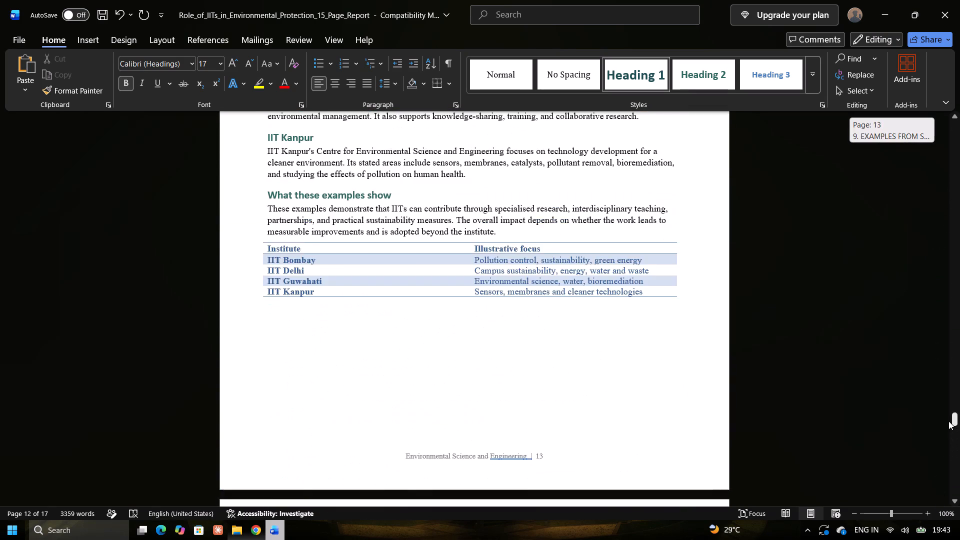
left_click_drag(948, 421, 947, 197)
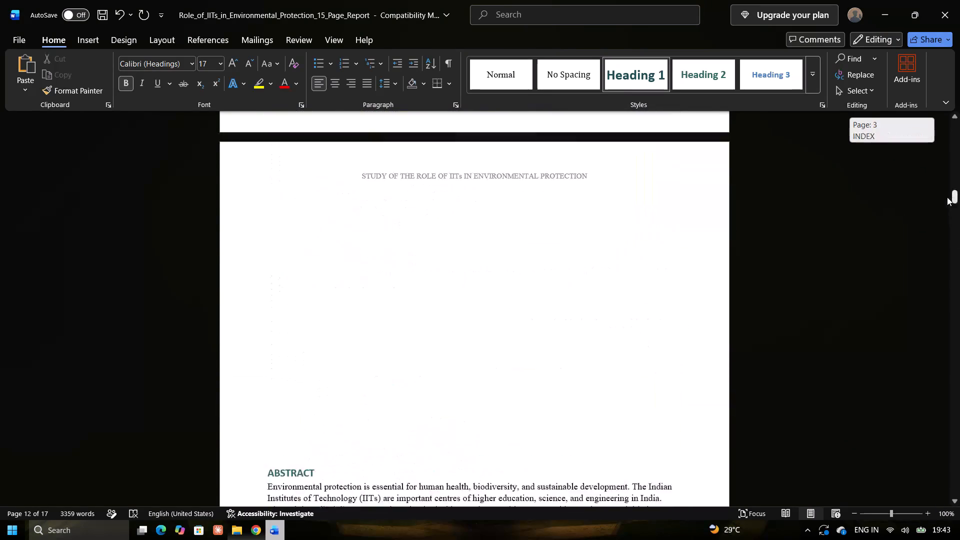
left_click_drag(947, 197, 925, 117)
scroll(500, 200, "down", 7)
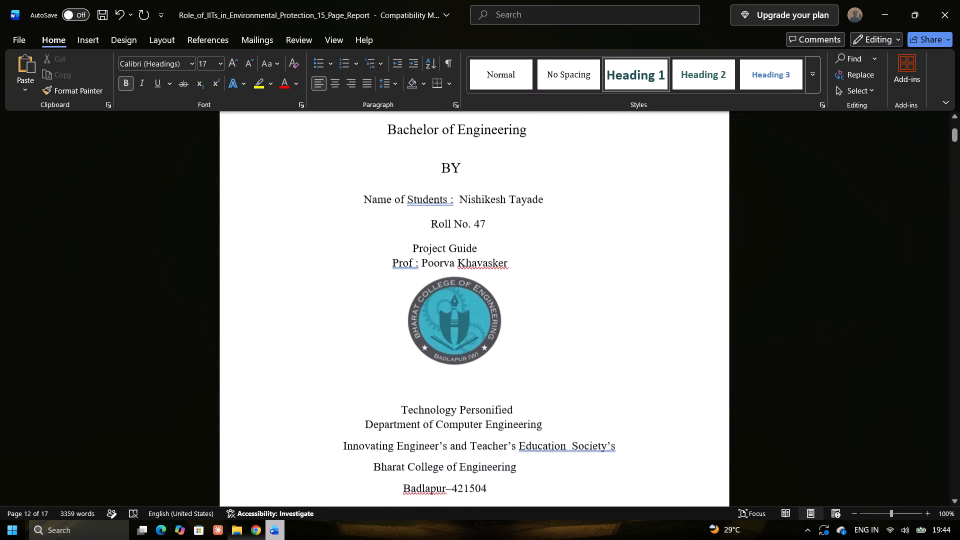
scroll(501, 208, "down", 16)
scroll(507, 230, "up", 1)
scroll(518, 230, "down", 9)
left_click_drag(959, 161, 956, 539)
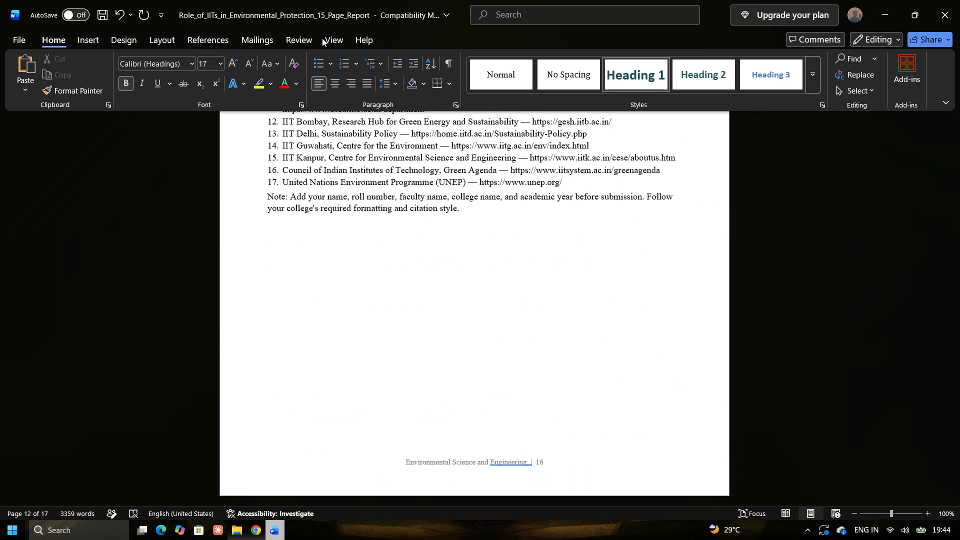
Export the report as the PDF Role_of_IITs_in_Environmental_Protection_15_Page_Report into the ese folder on drive D.
left_click(337, 39)
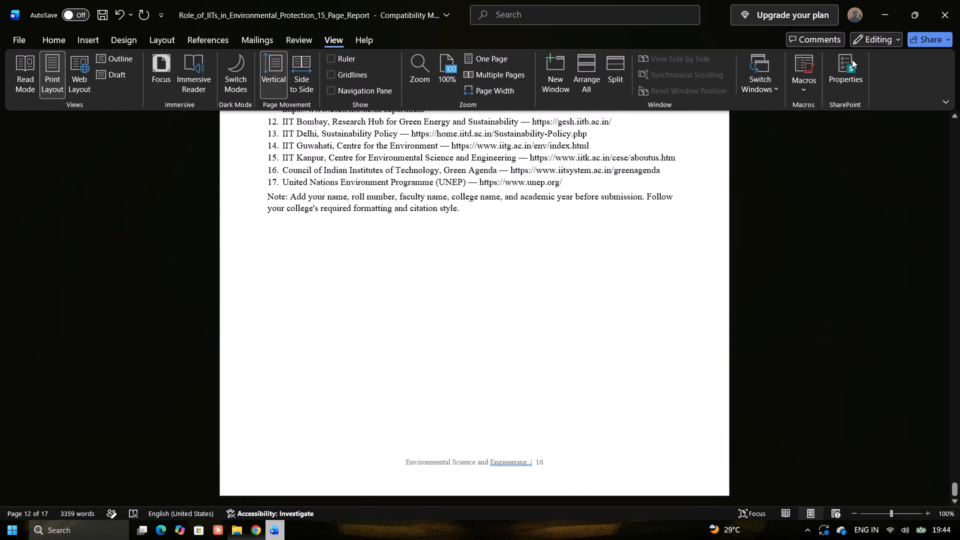
left_click(852, 59)
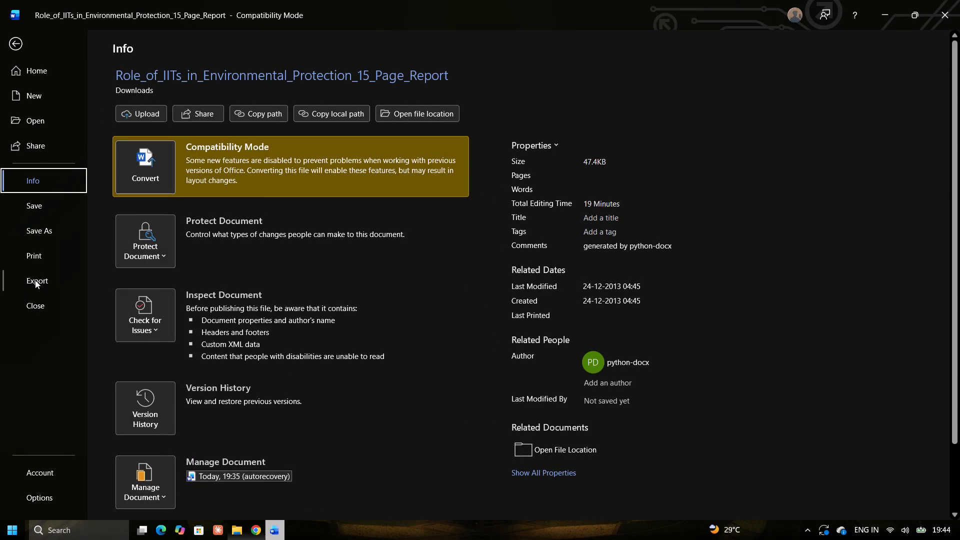
left_click(35, 280)
left_click(338, 185)
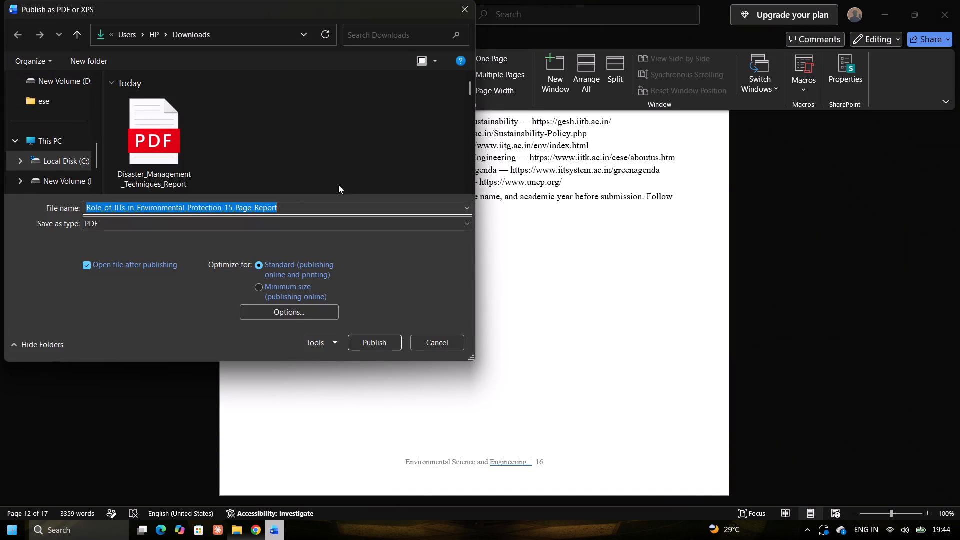
left_click(65, 178)
double_click(133, 133)
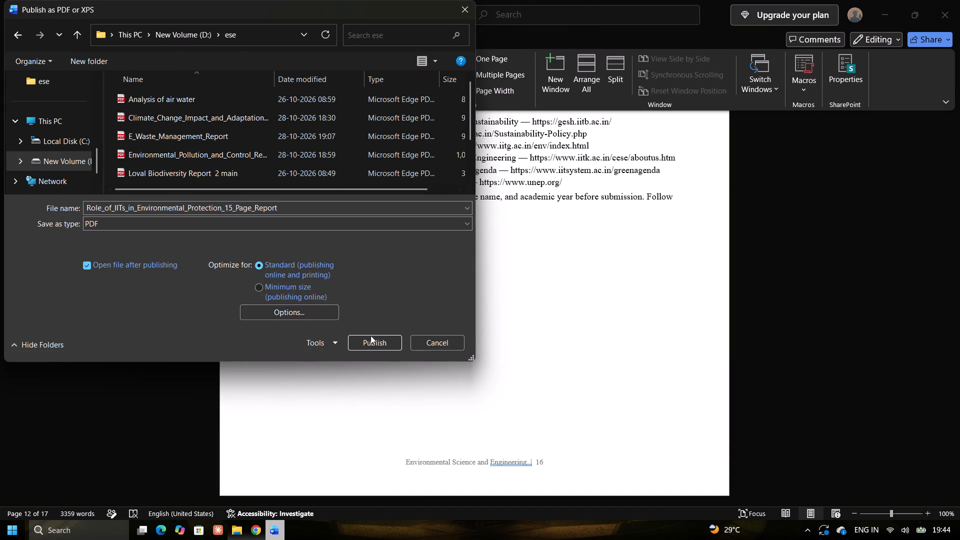
left_click(370, 340)
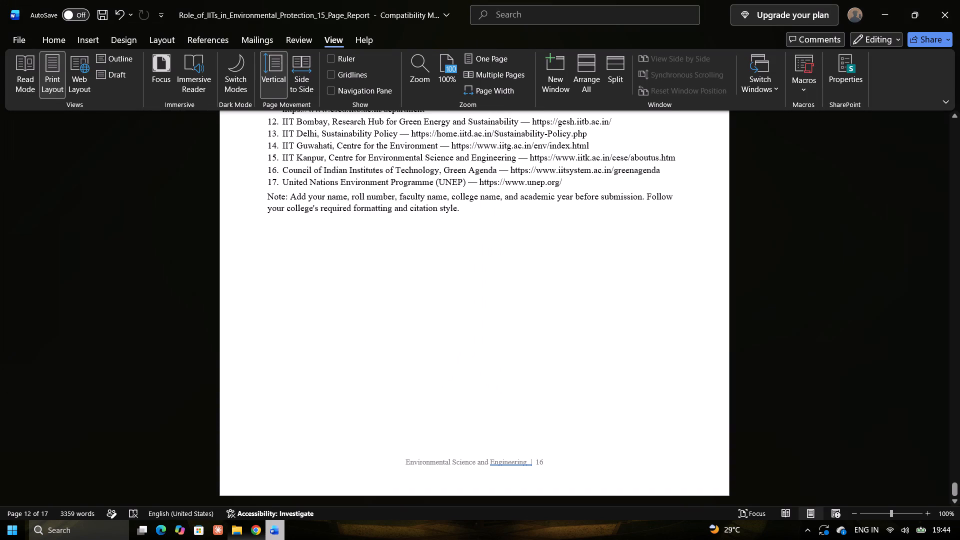
Skim the exported IITs report PDF in Edge to check its index, pictures and section pages, and close it.
scroll(391, 329, "down", 14)
scroll(391, 329, "up", 1)
scroll(391, 329, "down", 10)
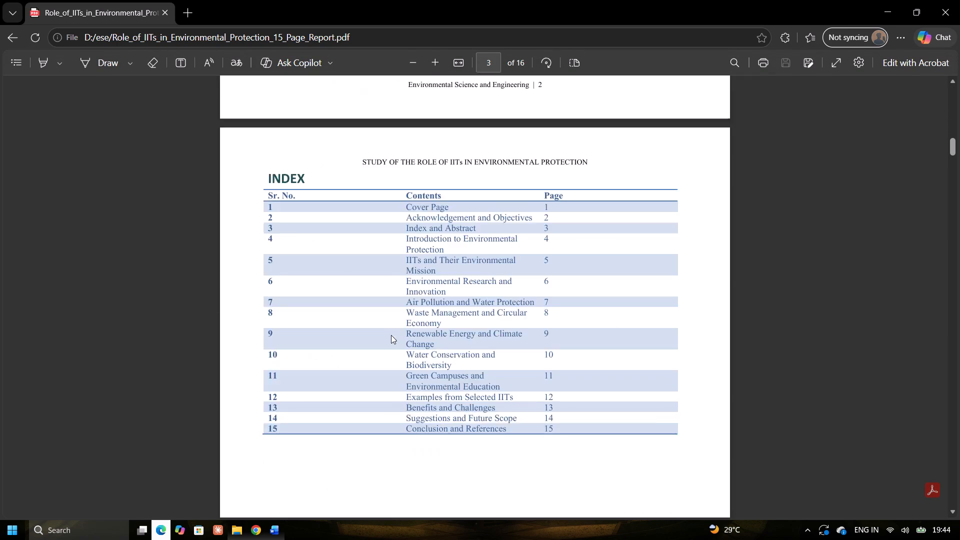
scroll(391, 335, "down", 13)
scroll(390, 333, "up", 15)
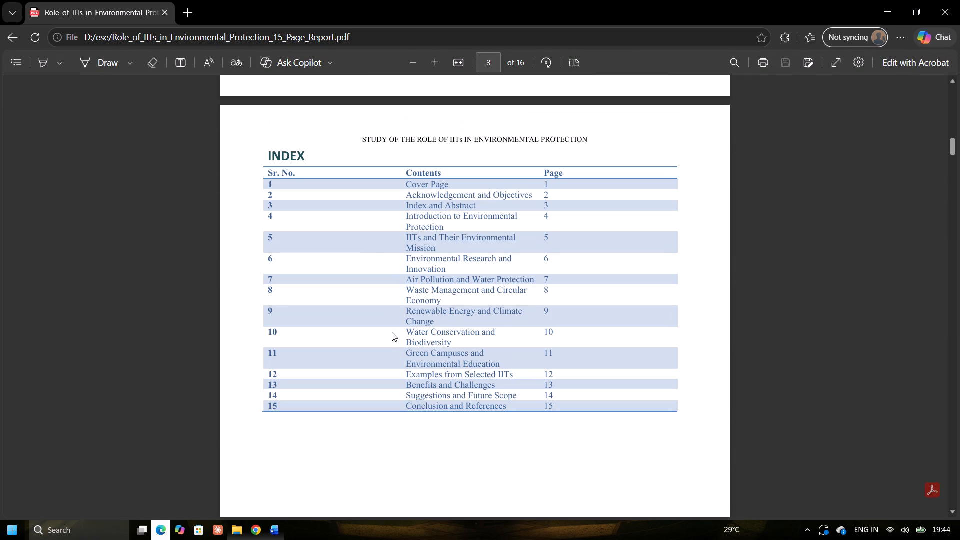
scroll(392, 332, "down", 15)
scroll(392, 332, "up", 1)
scroll(392, 332, "down", 19)
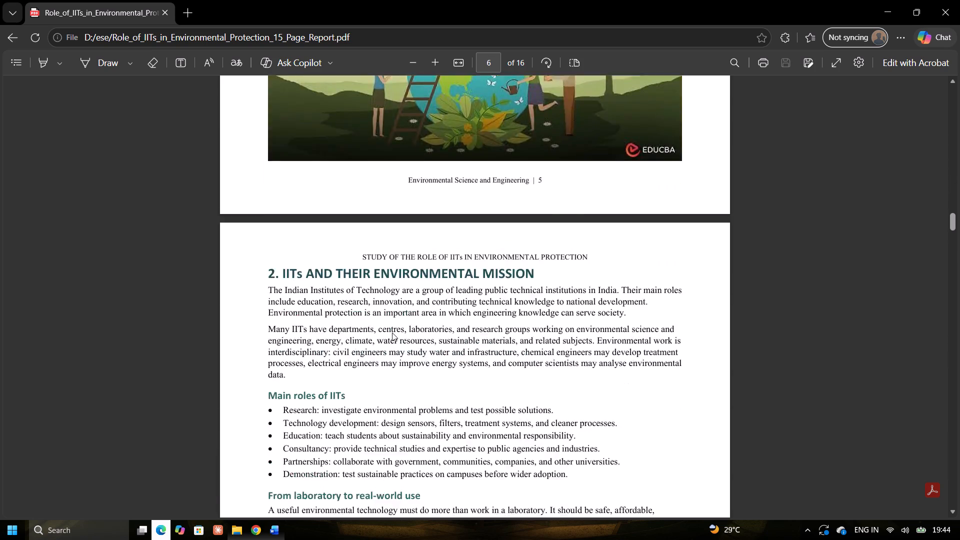
scroll(392, 332, "down", 17)
scroll(392, 332, "down", 13)
left_click(959, 0)
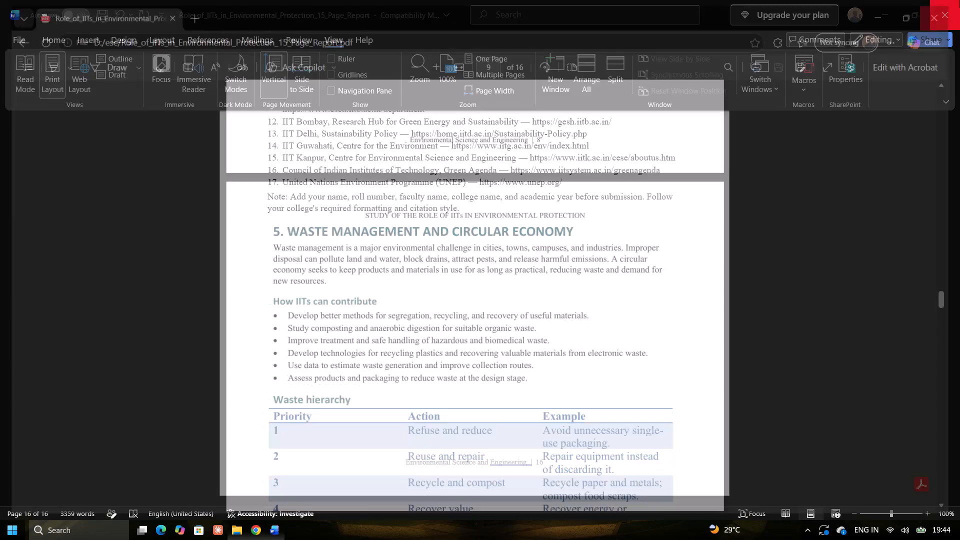
Close the IITs report in Word, saving its changes to the Downloads folder.
left_click(944, 8)
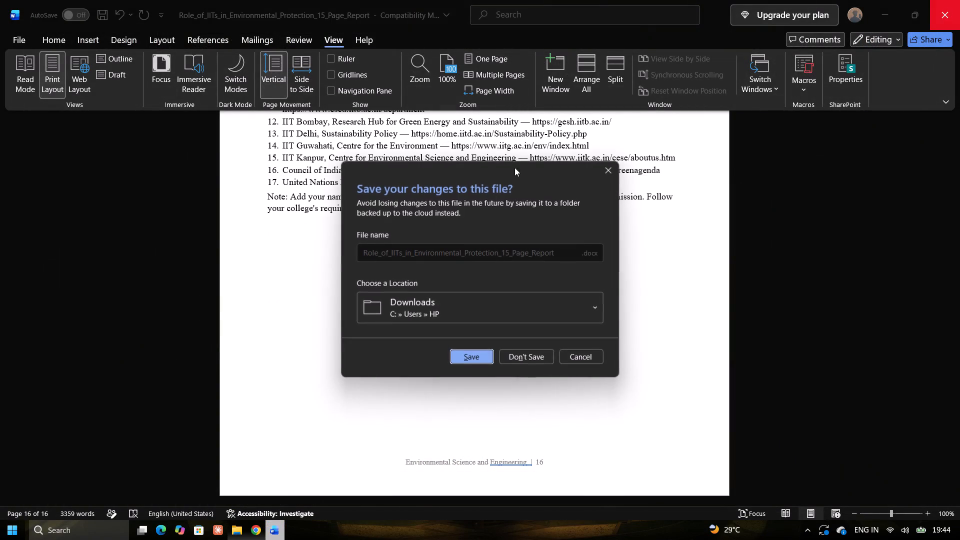
left_click(458, 349)
left_click(460, 358)
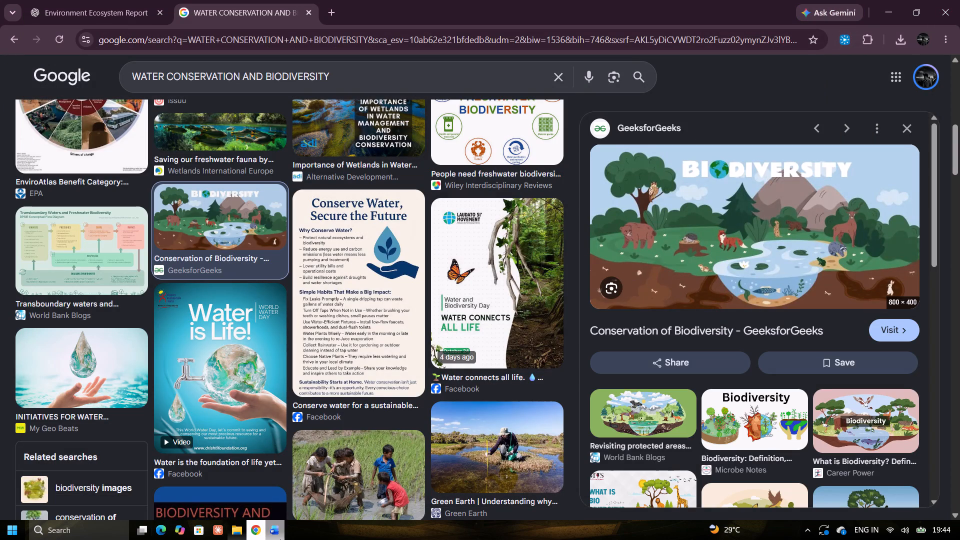
Switch to File Explorer and check the list of exported report PDFs in the ese folder.
left_click(236, 539)
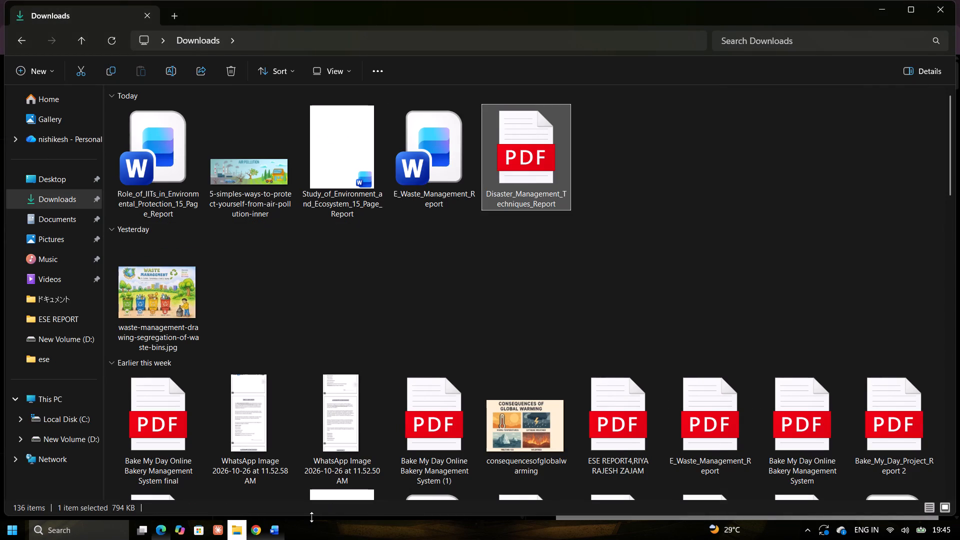
left_click(274, 534)
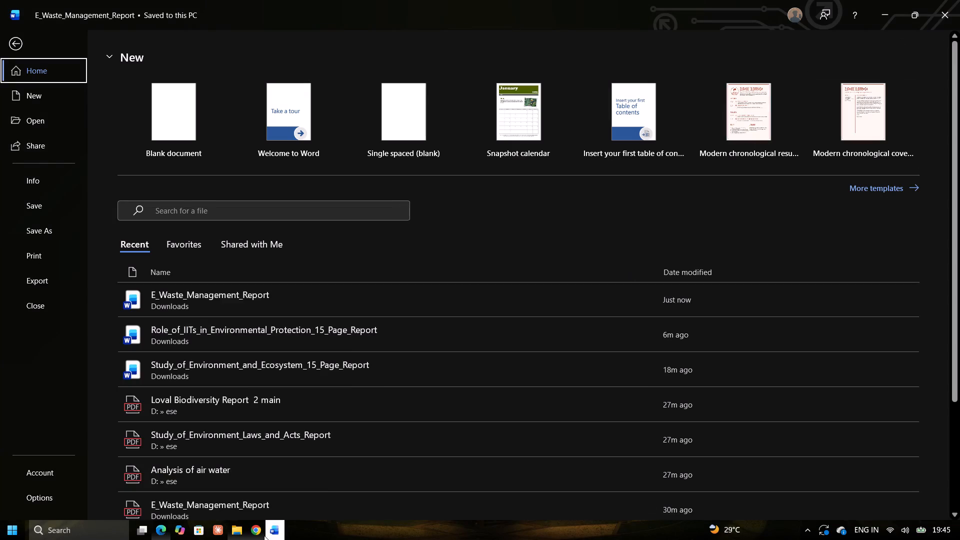
left_click(13, 126)
left_click(134, 286)
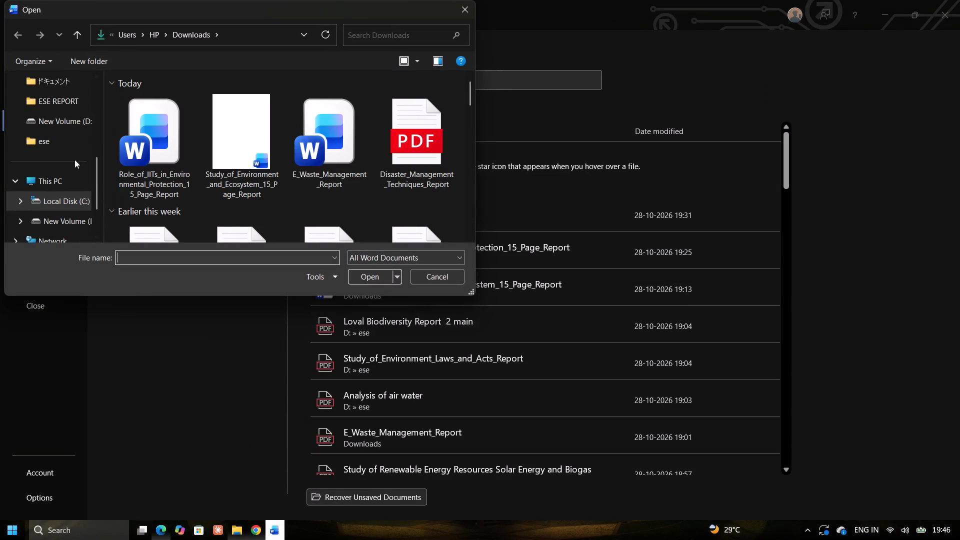
left_click(426, 161)
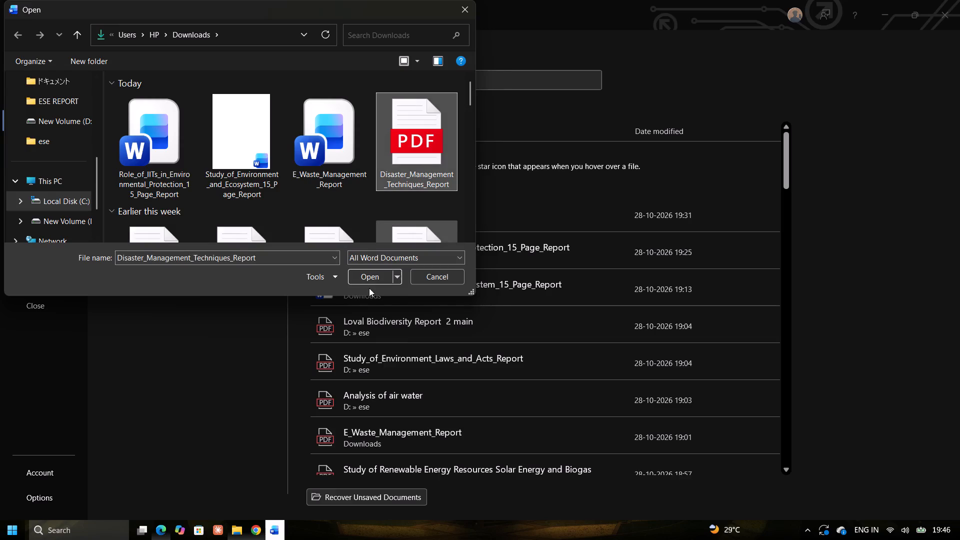
left_click(369, 278)
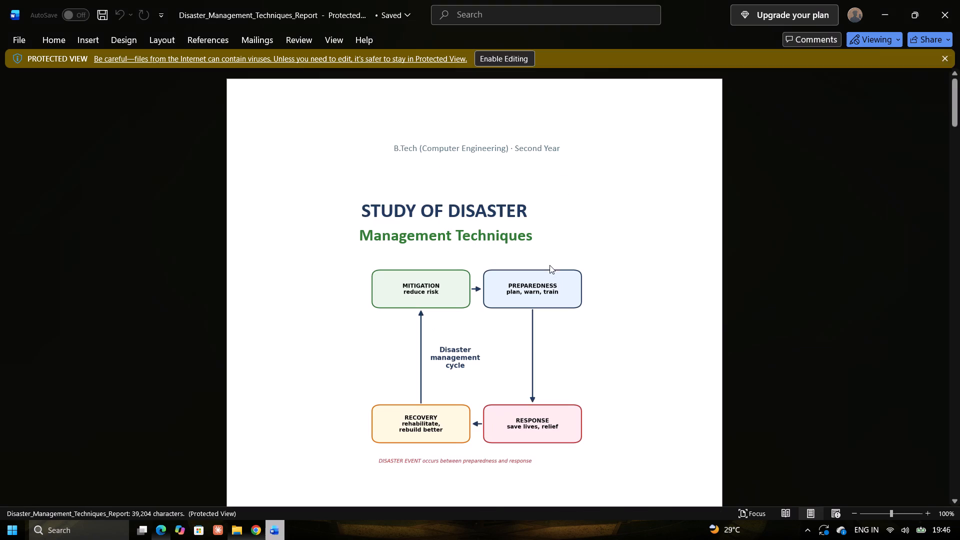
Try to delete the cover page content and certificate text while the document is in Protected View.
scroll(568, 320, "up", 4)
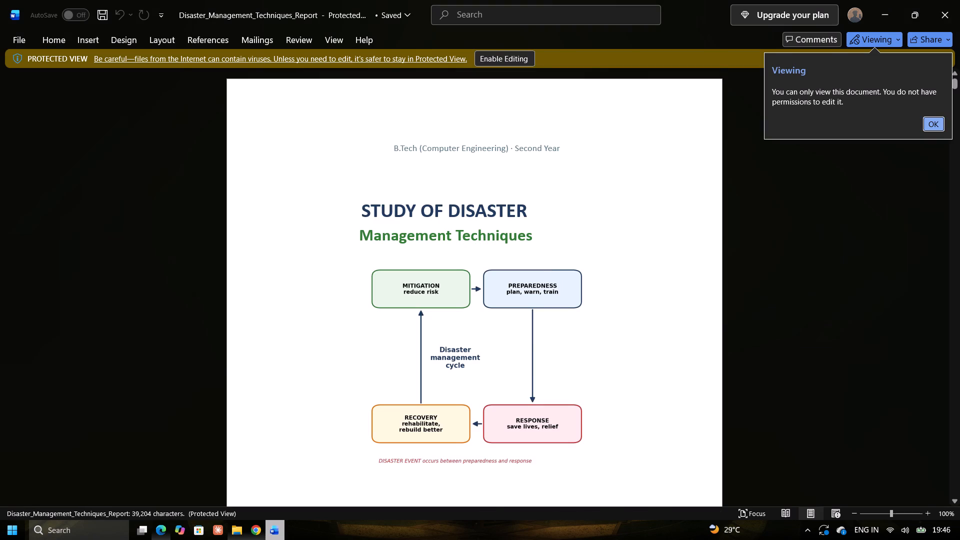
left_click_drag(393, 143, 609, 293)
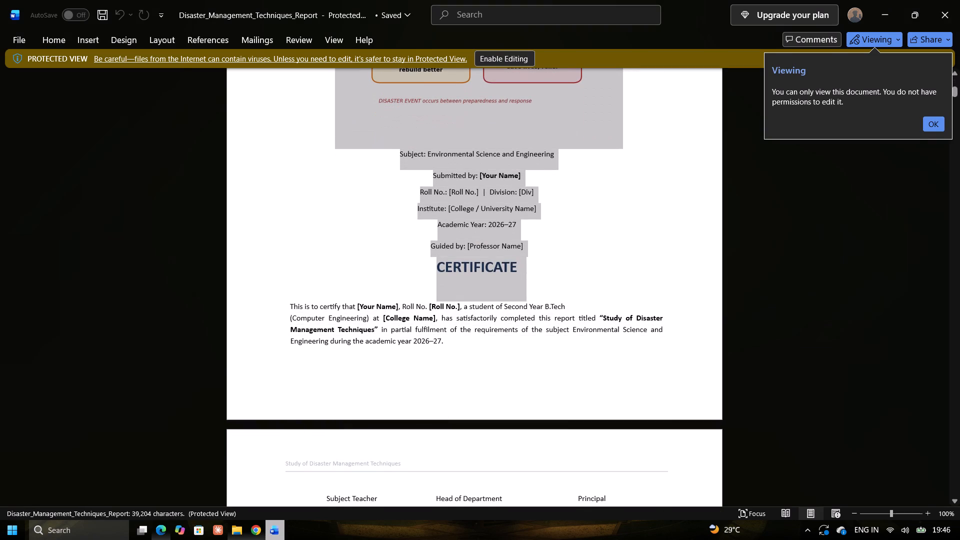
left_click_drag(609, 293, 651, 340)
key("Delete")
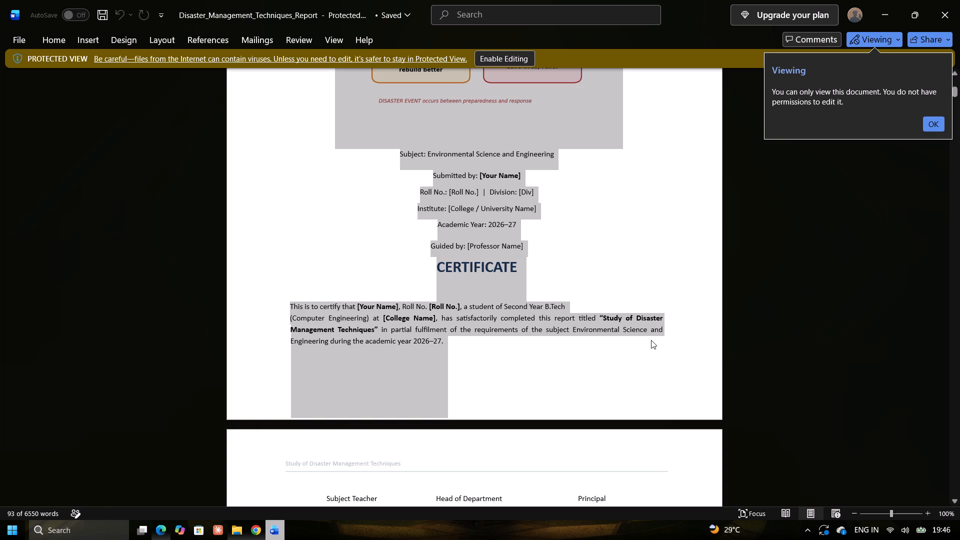
Enable editing and delete the cover and certificate content, from the B.Tech line through the certificate paragraph.
left_click(510, 55)
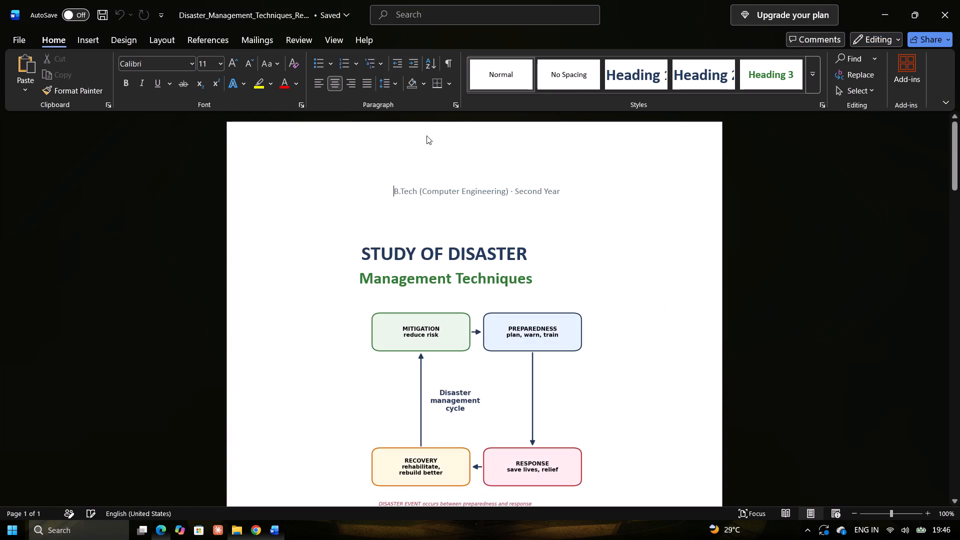
left_click_drag(392, 188, 556, 484)
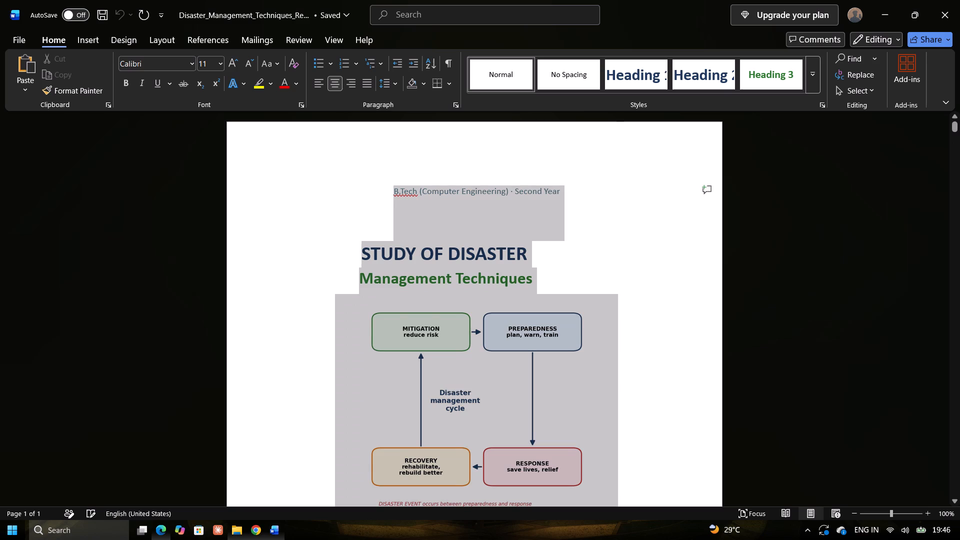
left_click_drag(556, 484, 623, 462)
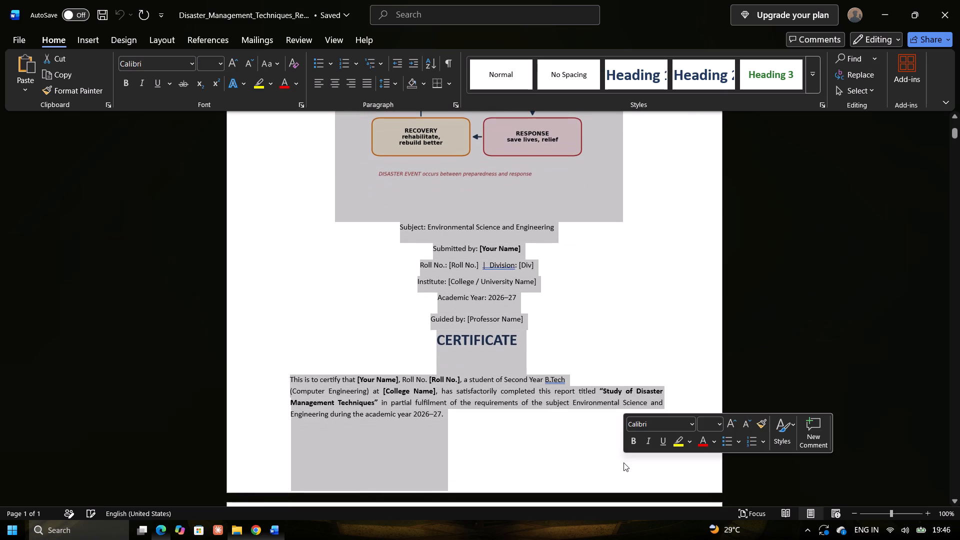
key("Delete")
scroll(623, 462, "up", 6)
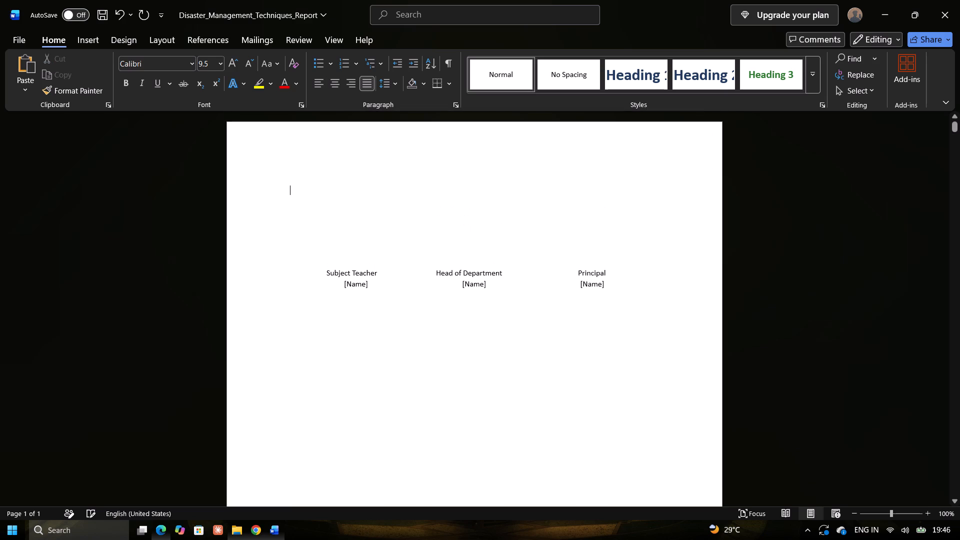
Look through the converted report from the front matter to Disaster Risk Assessment and back to section 4, checking page layout, tables and figures.
scroll(415, 300, "down", 13)
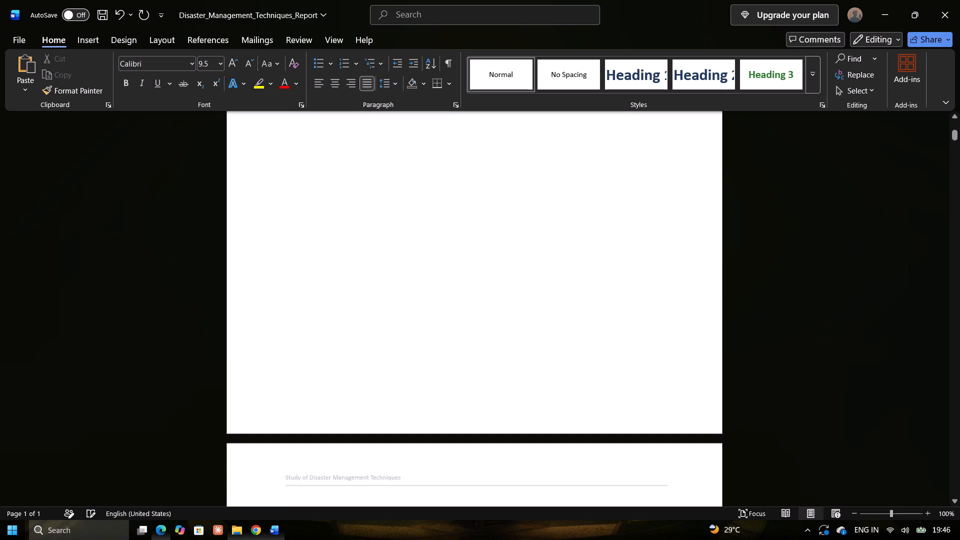
scroll(416, 306, "down", 13)
scroll(416, 306, "up", 1)
scroll(416, 306, "down", 20)
scroll(416, 306, "down", 3)
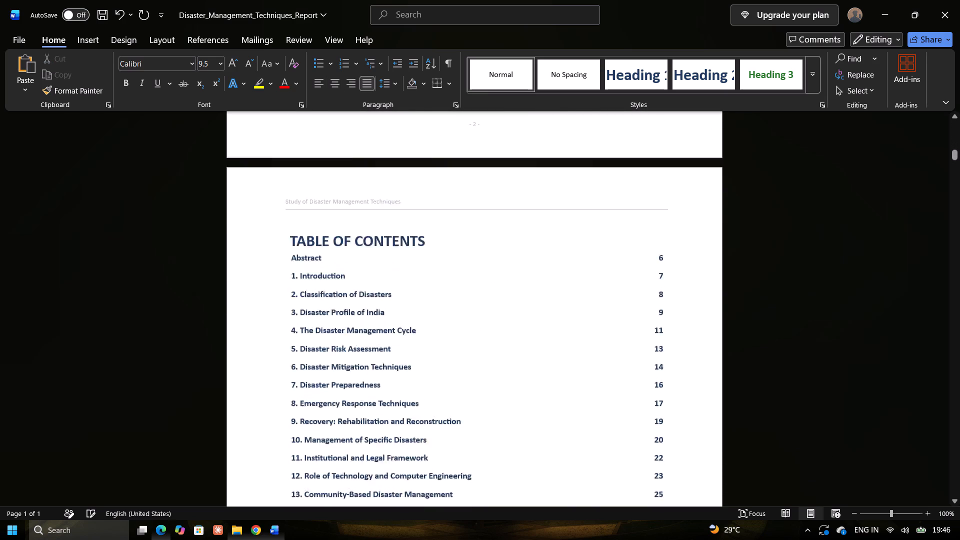
scroll(416, 306, "down", 20)
scroll(416, 306, "down", 4)
scroll(416, 306, "up", 1)
scroll(416, 306, "down", 17)
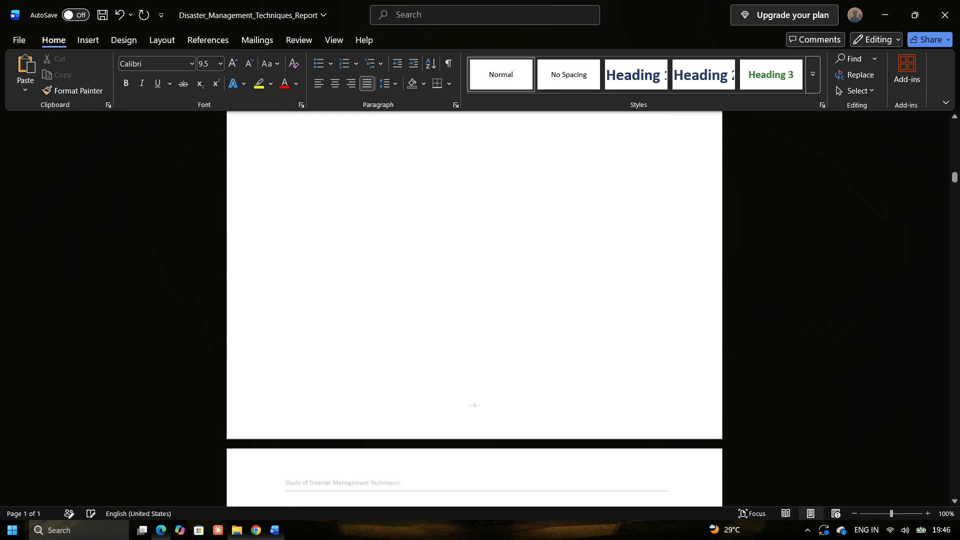
scroll(416, 306, "down", 20)
scroll(416, 306, "down", 20)
scroll(416, 306, "down", 3)
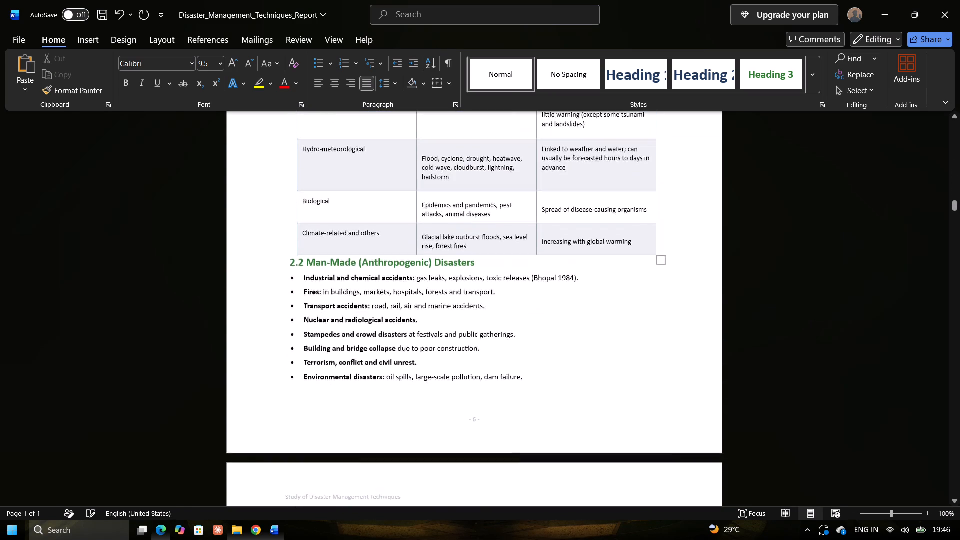
scroll(416, 306, "down", 9)
scroll(416, 306, "down", 17)
scroll(416, 306, "down", 6)
scroll(416, 306, "up", 1)
scroll(416, 306, "down", 2)
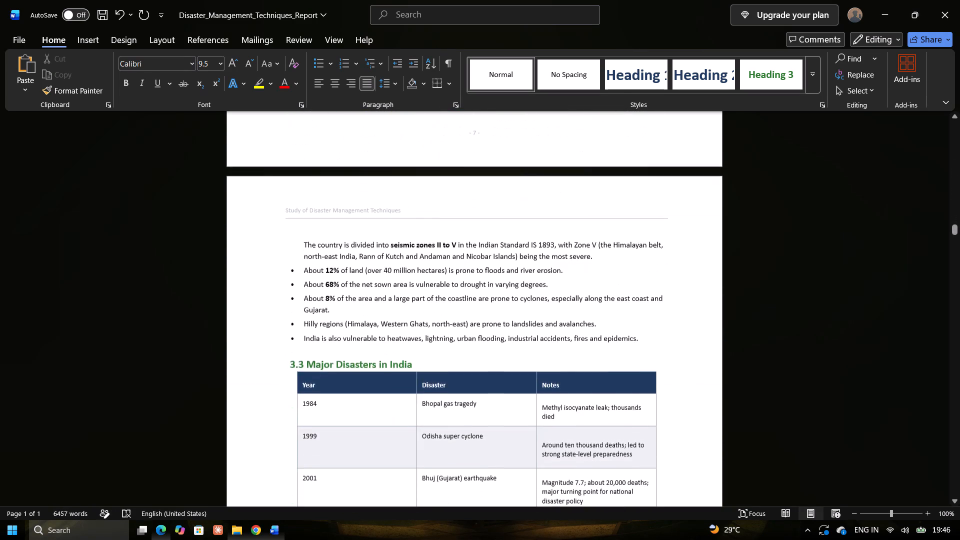
scroll(416, 306, "down", 8)
scroll(416, 306, "down", 16)
scroll(416, 306, "down", 9)
scroll(416, 306, "down", 12)
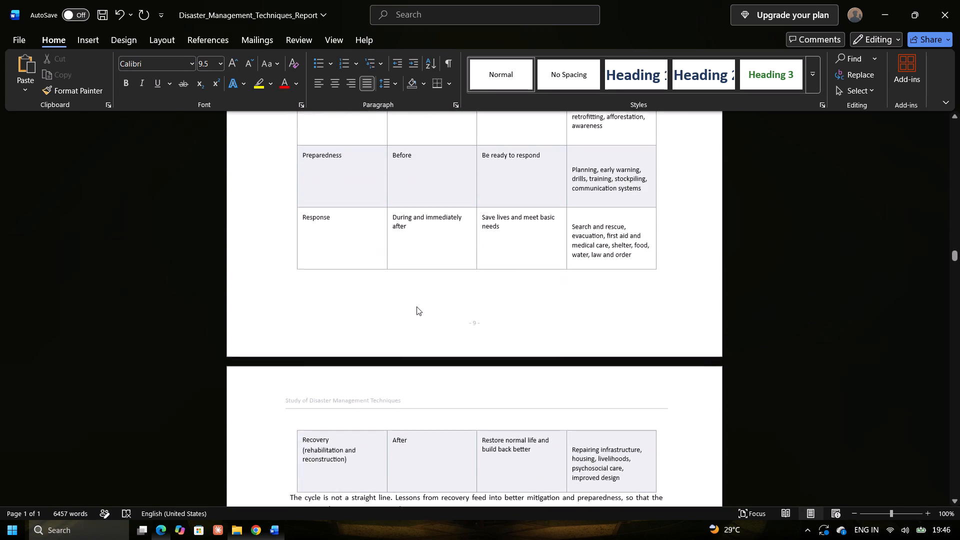
scroll(416, 306, "down", 20)
scroll(416, 306, "down", 1)
scroll(416, 306, "up", 1)
scroll(416, 306, "down", 4)
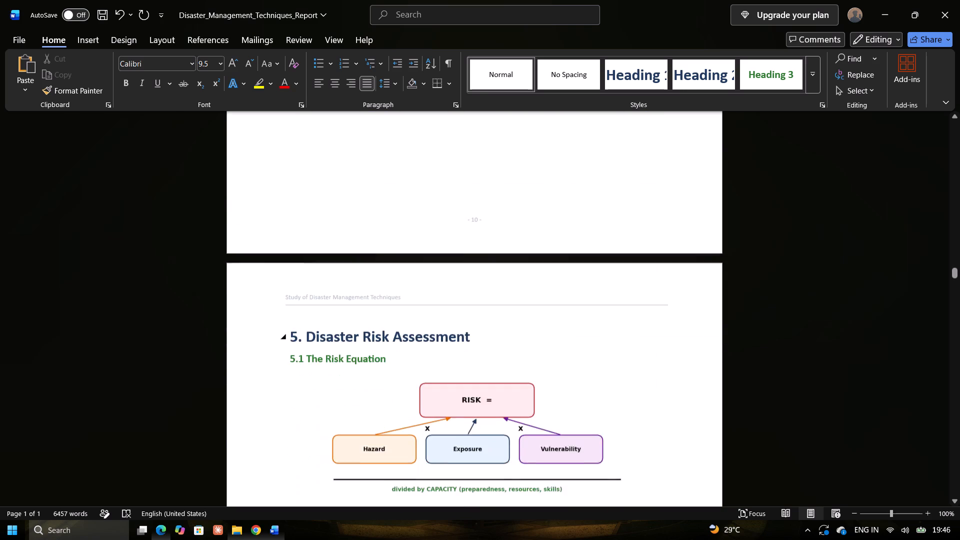
scroll(416, 306, "down", 6)
scroll(416, 306, "up", 15)
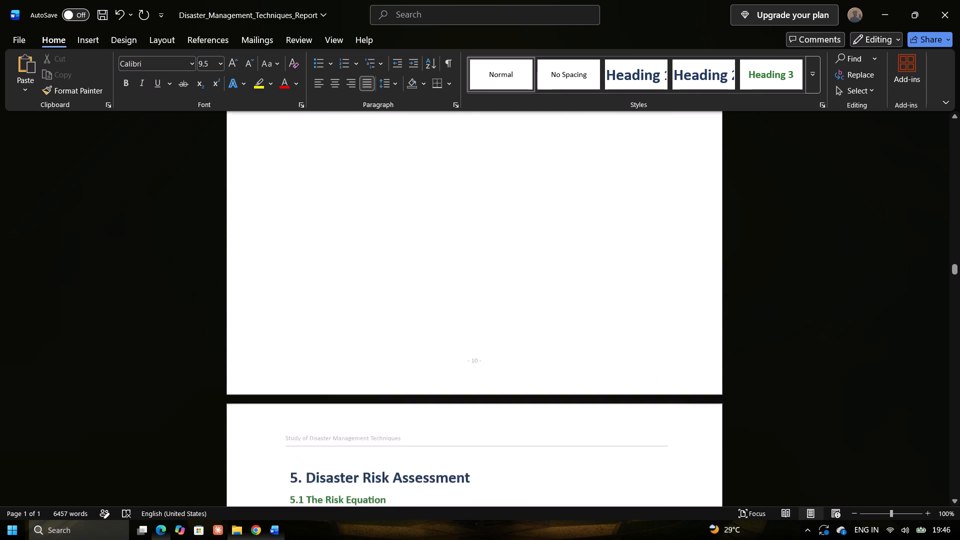
scroll(416, 306, "up", 17)
scroll(416, 306, "up", 6)
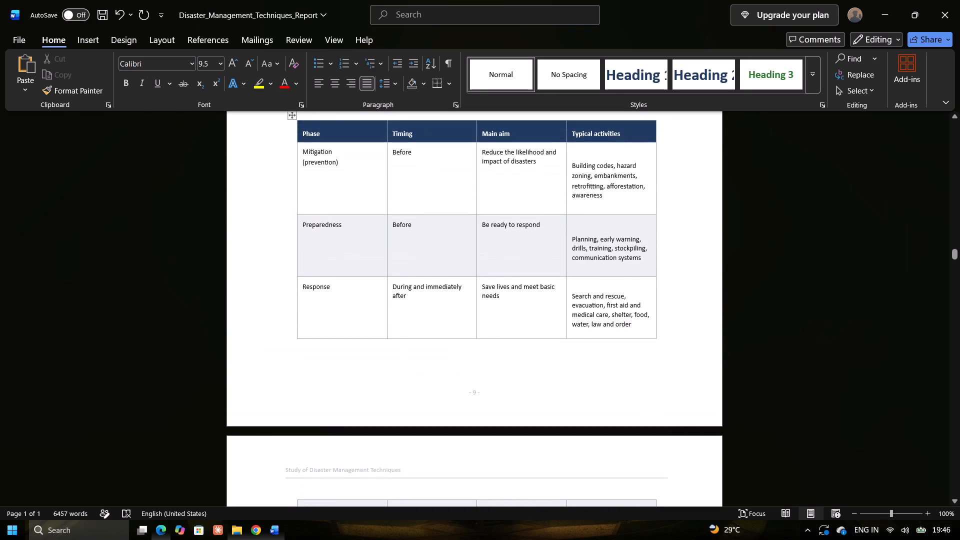
scroll(416, 306, "up", 8)
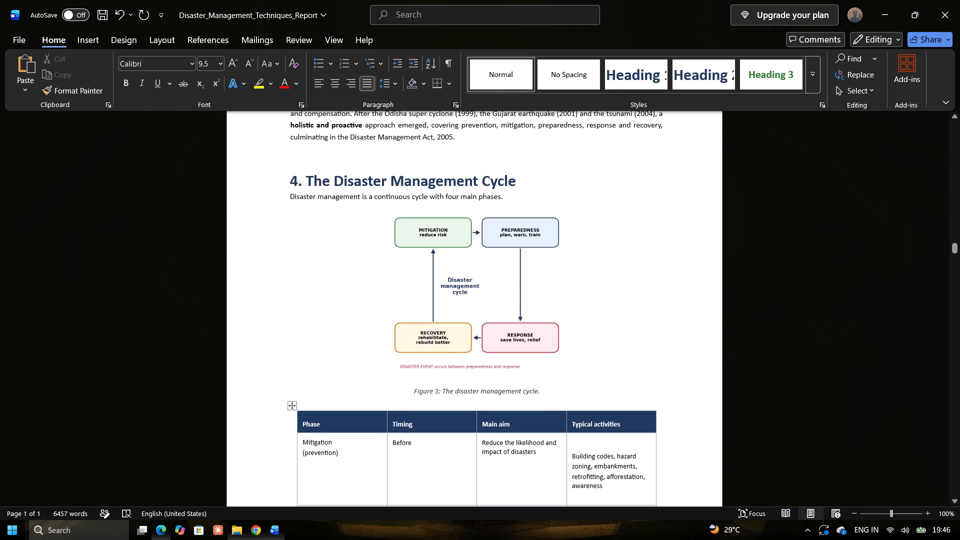
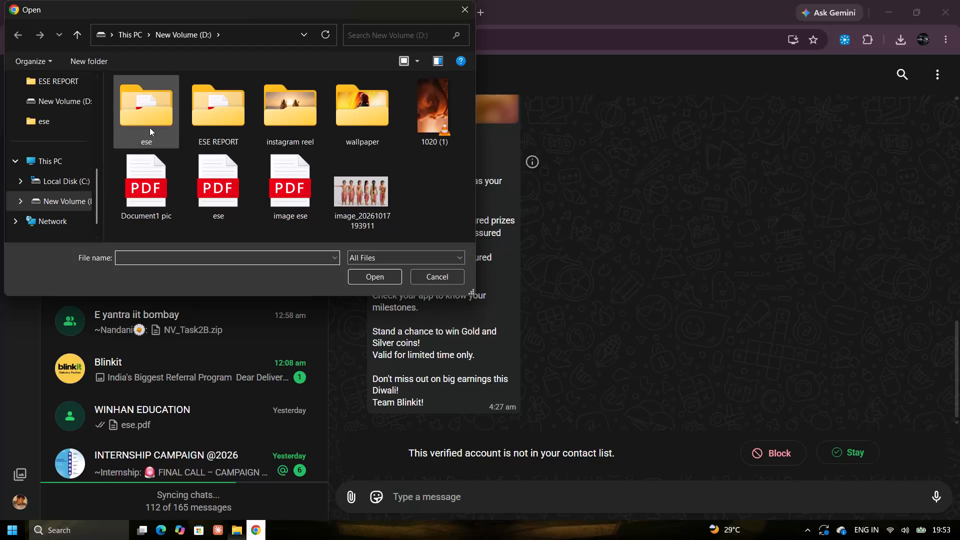
In the ese folder on New Volume (D:), select the PDFs from Analysis of air water through E_Waste_Management_Report for upload.
double_click(149, 127)
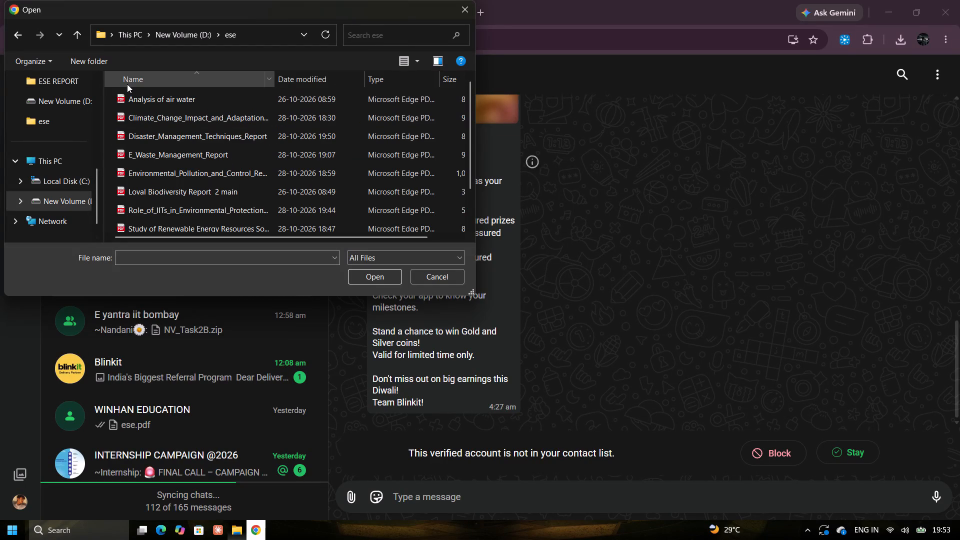
left_click_drag(107, 93, 141, 149)
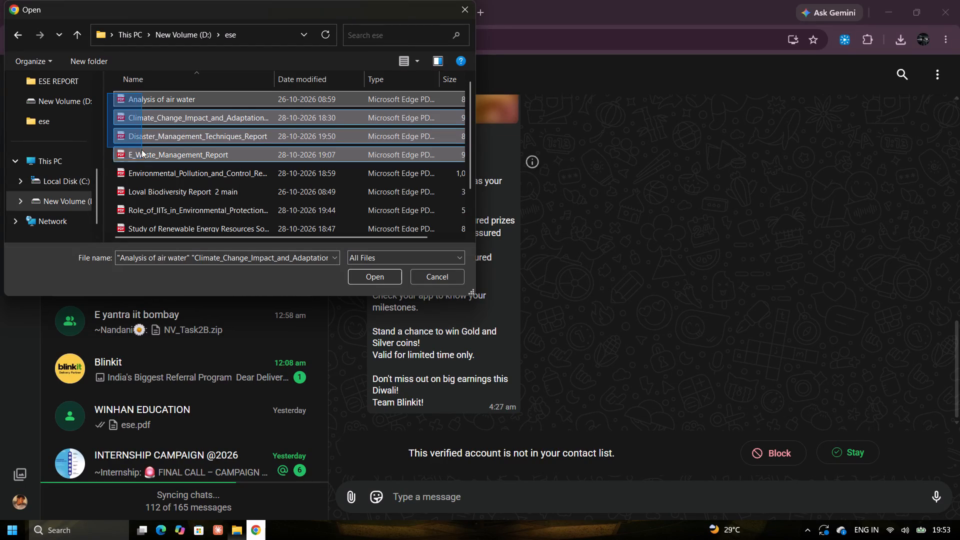
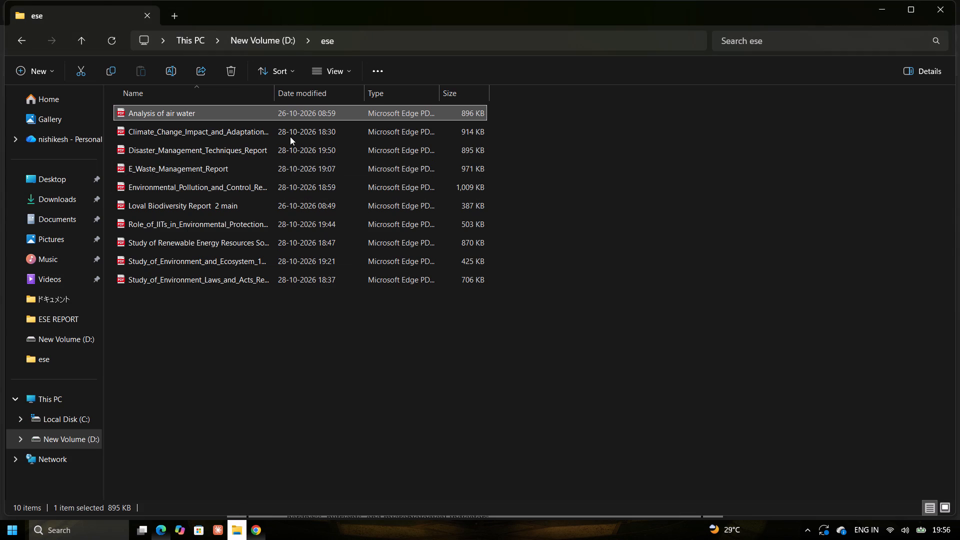
Open the Climate Change, Disaster Management, E-Waste and Environmental Pollution report PDFs from the ese folder in Edge and look through them.
double_click(290, 136)
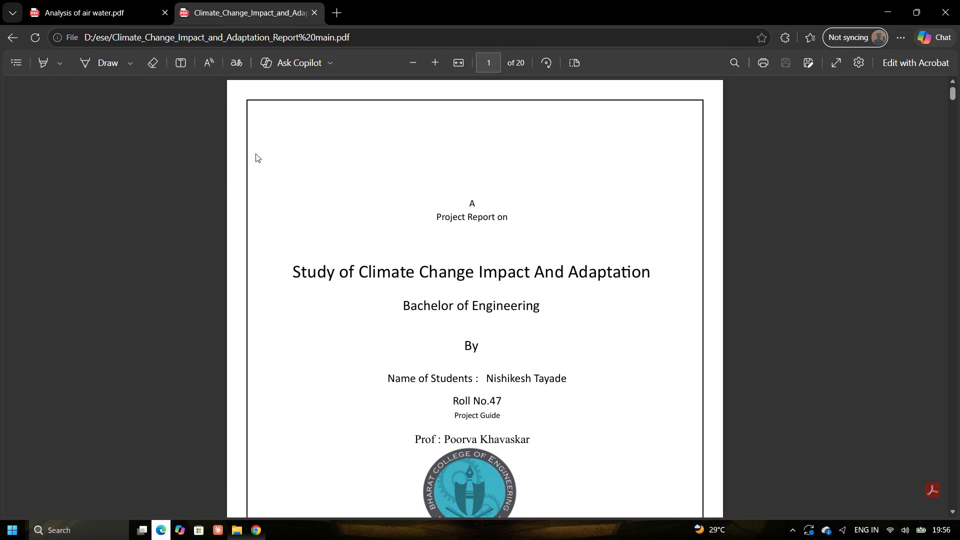
left_click(231, 528)
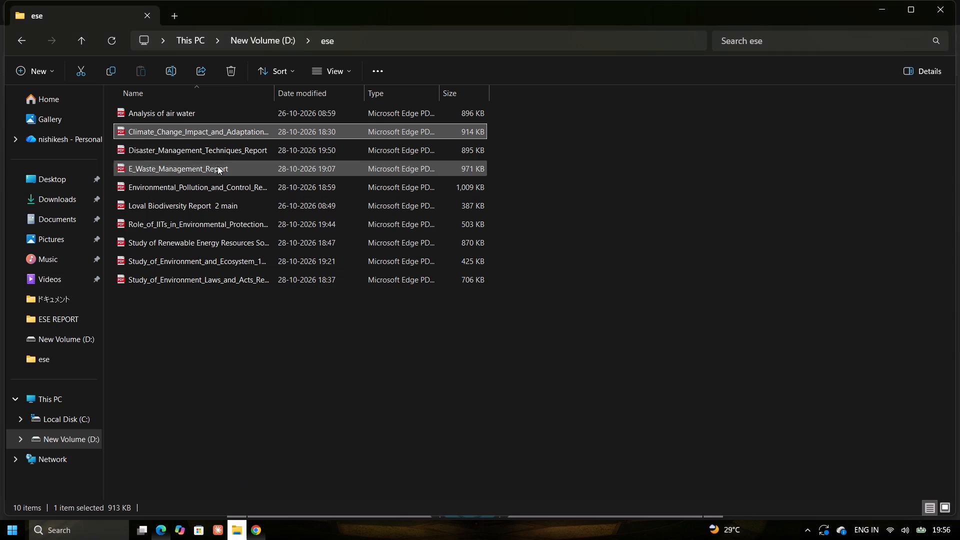
double_click(214, 155)
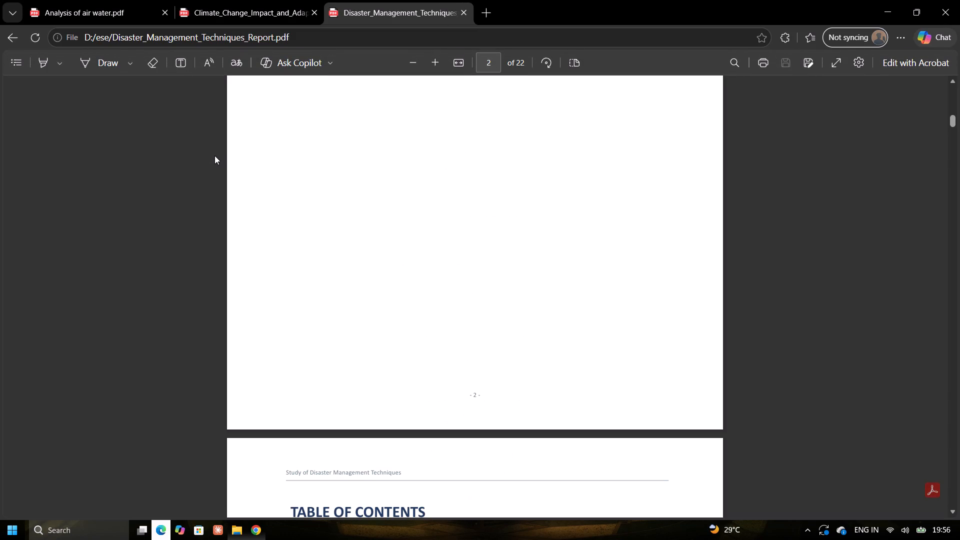
left_click(236, 530)
double_click(264, 172)
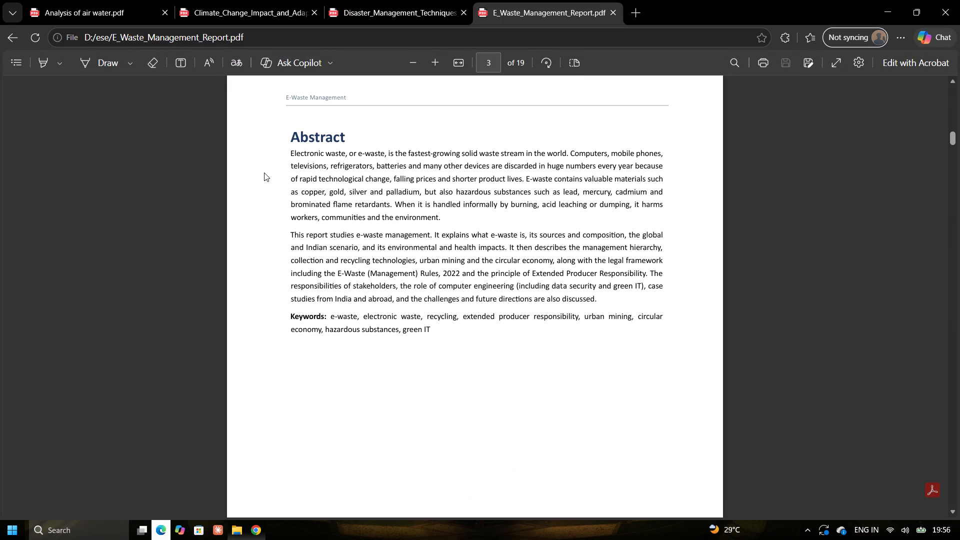
left_click(241, 530)
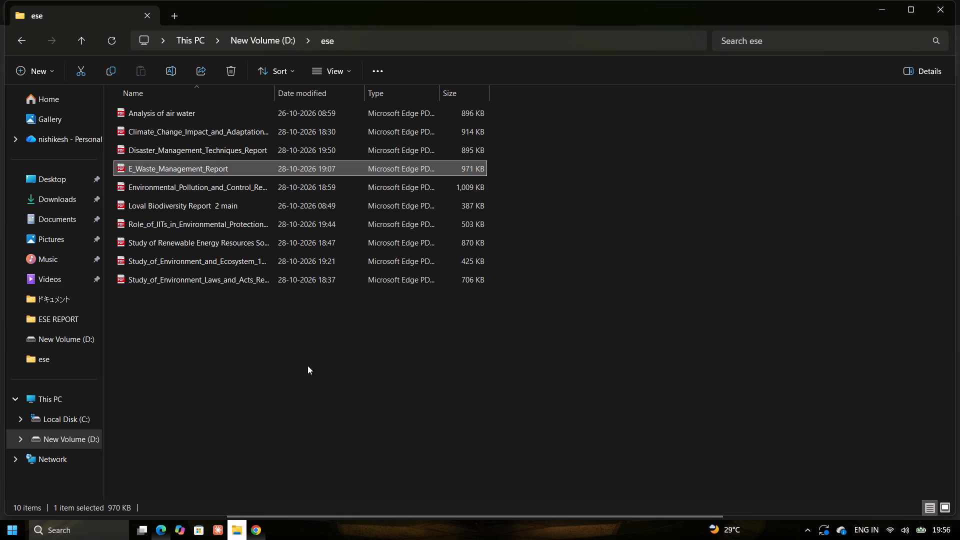
double_click(260, 188)
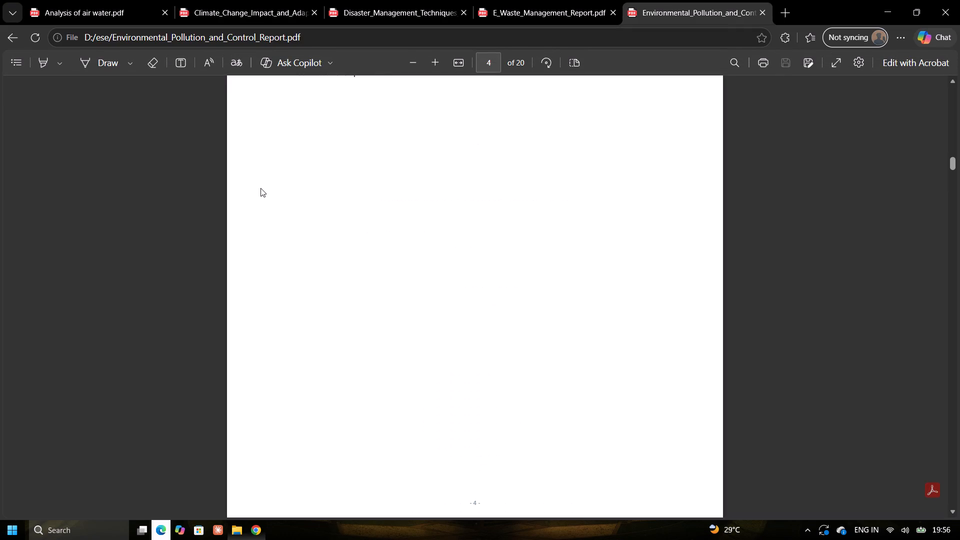
scroll(260, 188, "up", 1)
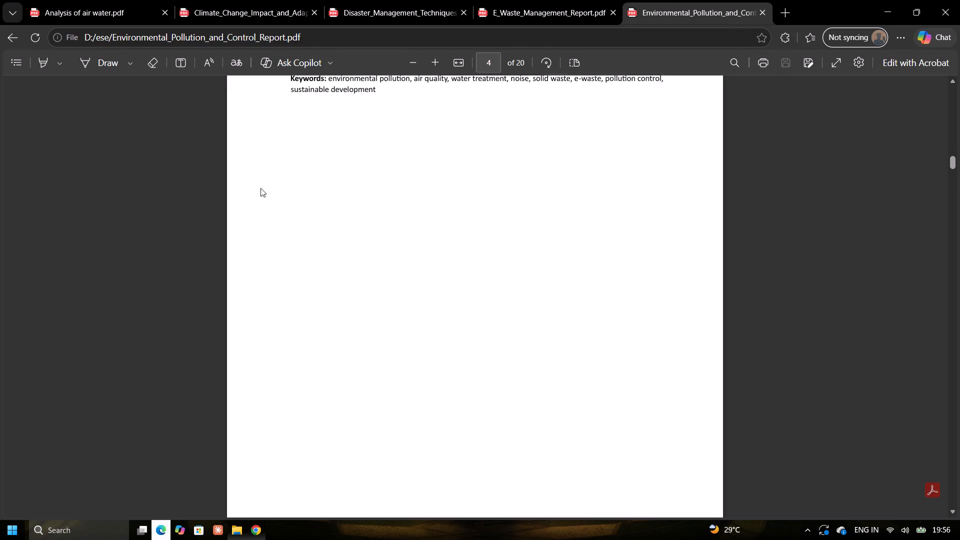
scroll(260, 188, "down", 1)
scroll(260, 188, "up", 5)
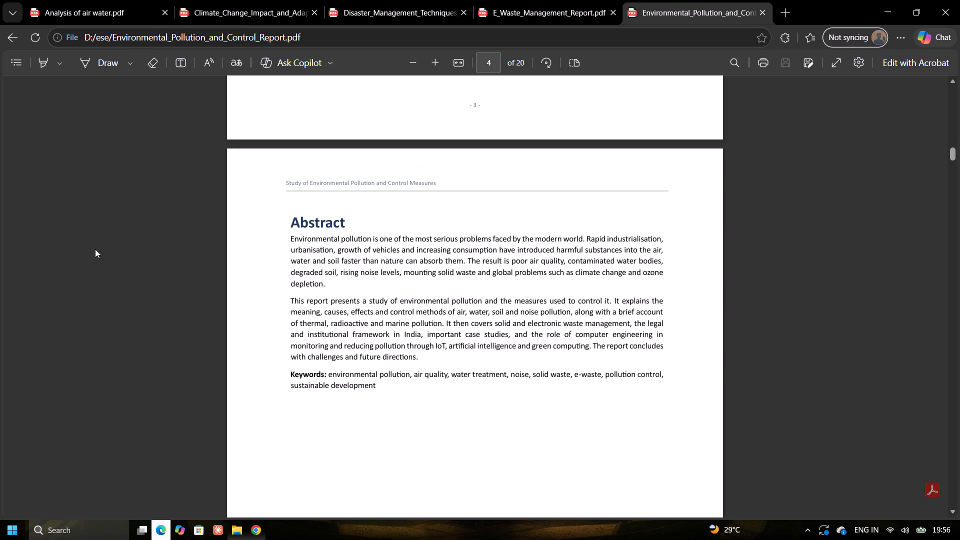
Open the remaining ese PDFs in Edge for checking, from Loval Biodiversity Report 2 main through Study_of_Environment_Laws_and_Acts_Report.
left_click(241, 532)
double_click(245, 209)
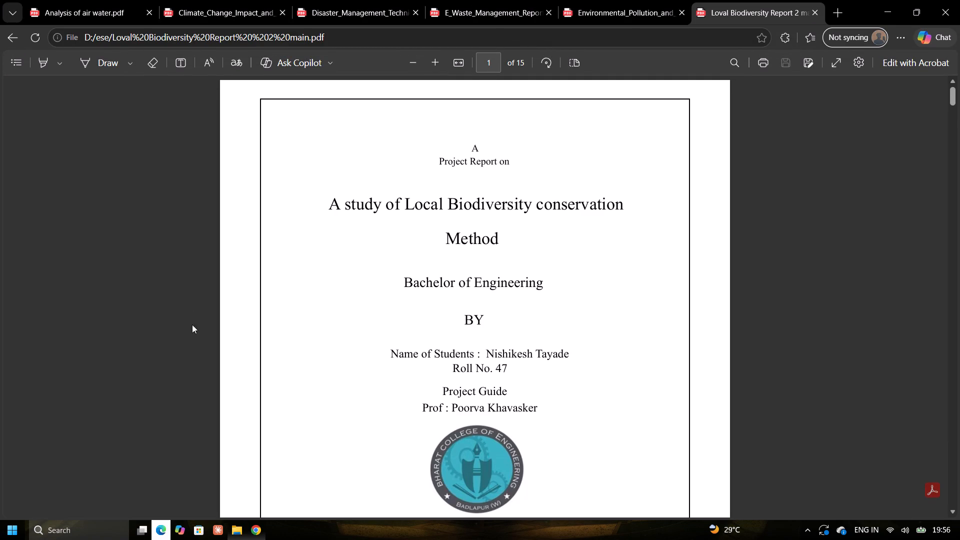
left_click(235, 532)
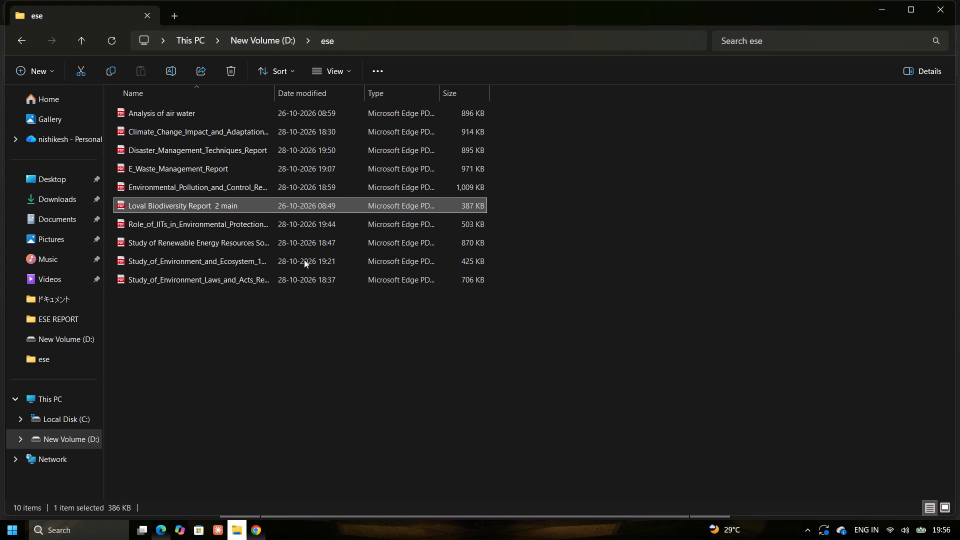
double_click(300, 221)
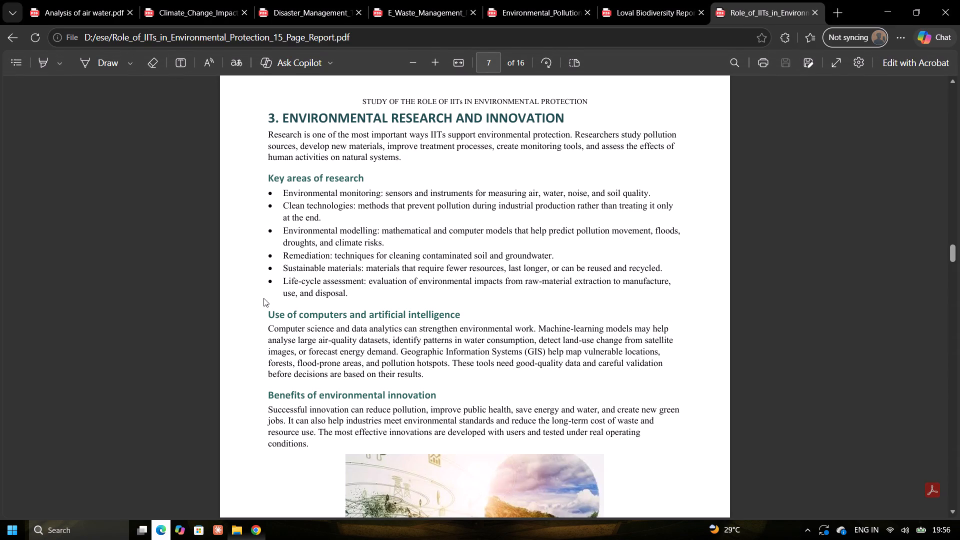
left_click(235, 531)
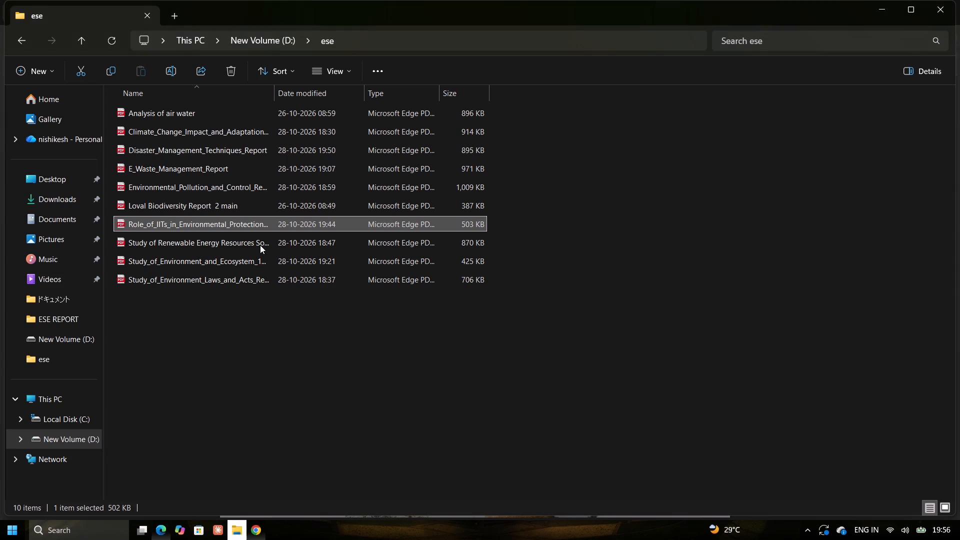
double_click(260, 245)
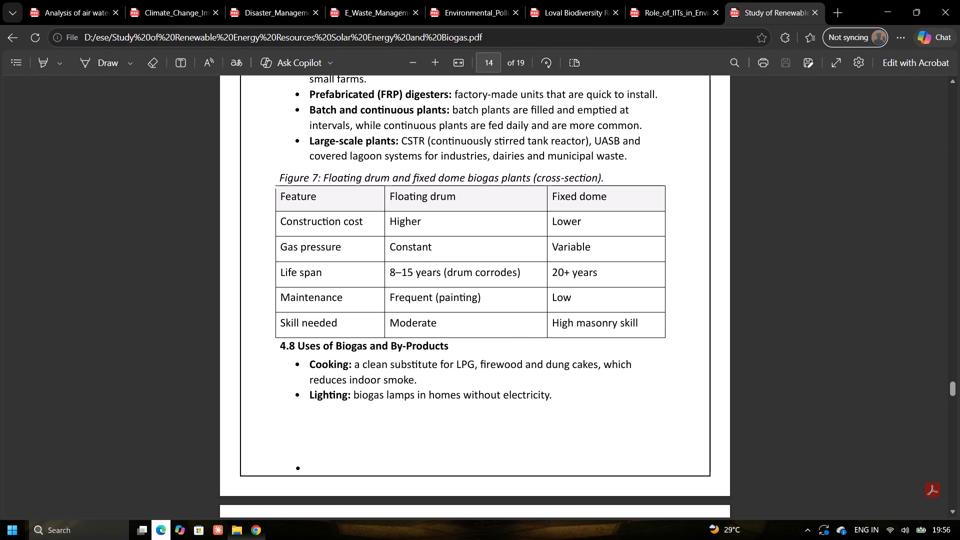
left_click(239, 532)
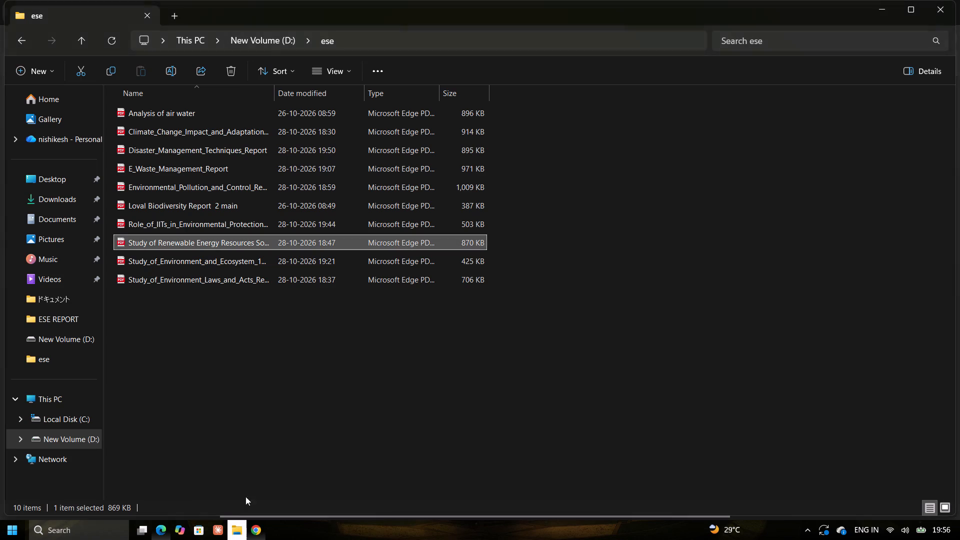
double_click(283, 260)
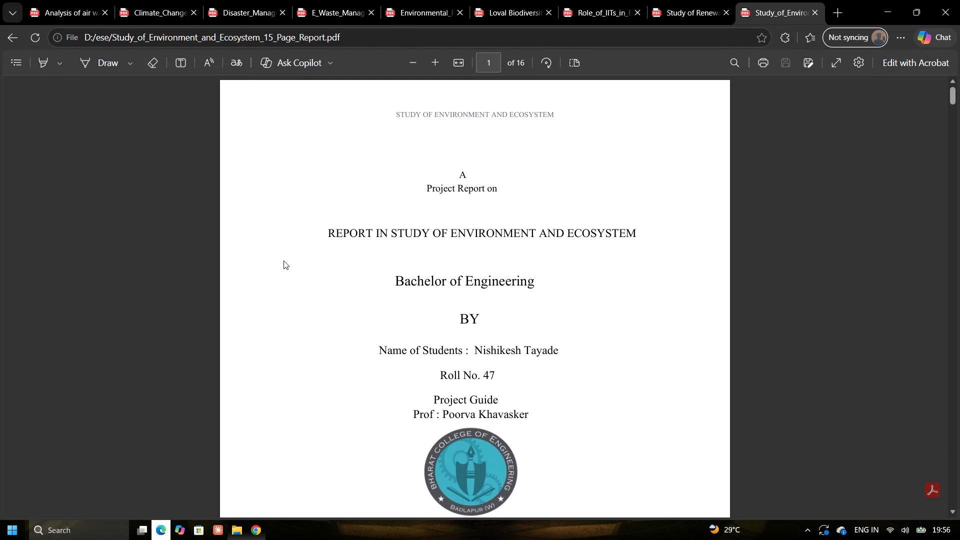
left_click(232, 528)
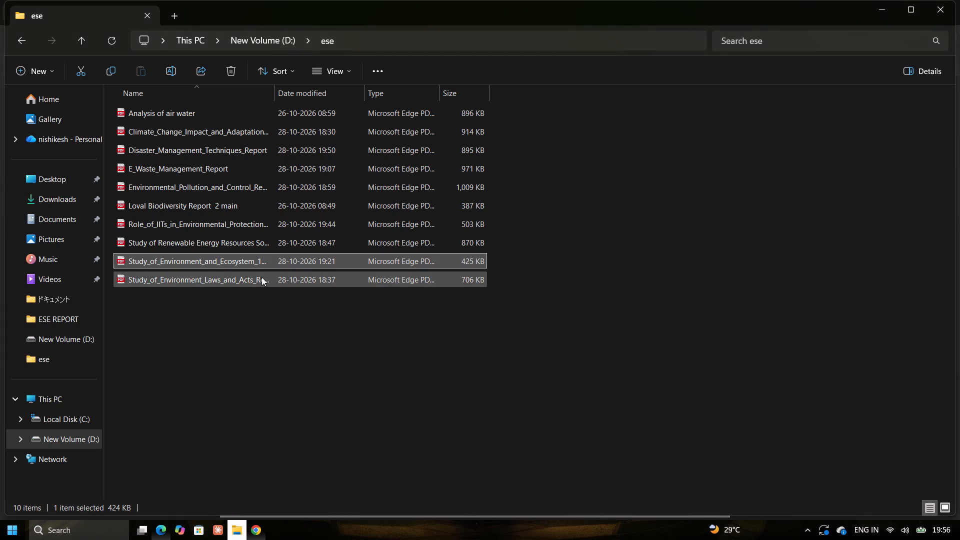
double_click(261, 277)
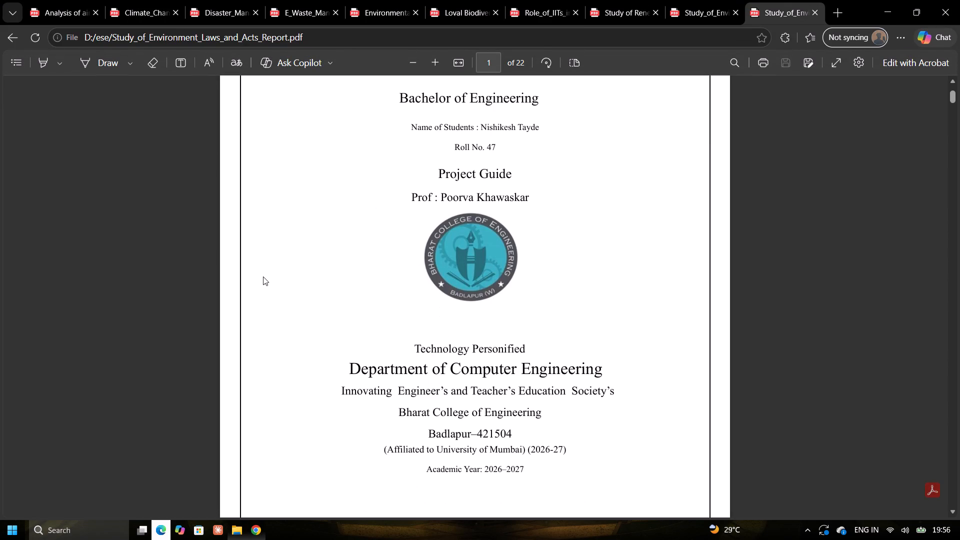
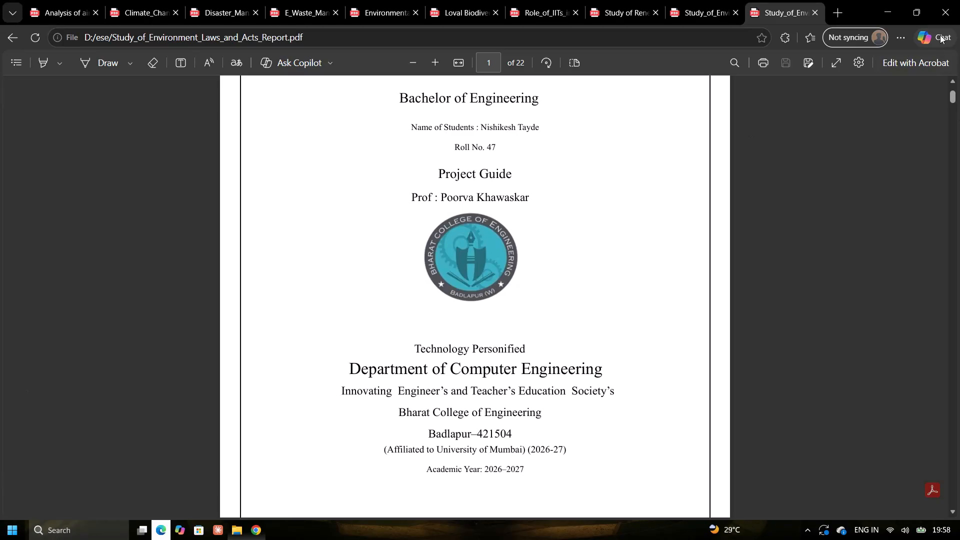
Close the Edge window holding the opened ese report PDFs.
triple_click(959, 9)
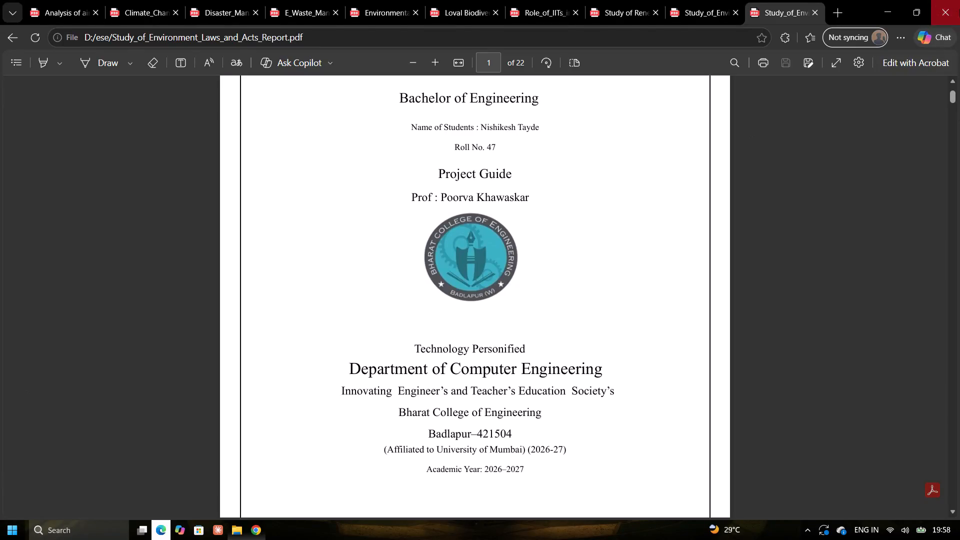